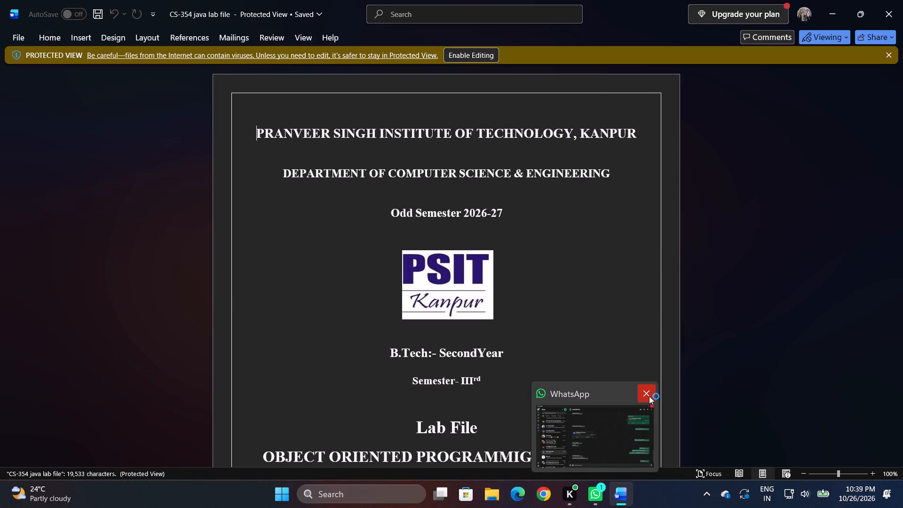
# Close the WhatsApp window.
pyautogui.click(649, 396)
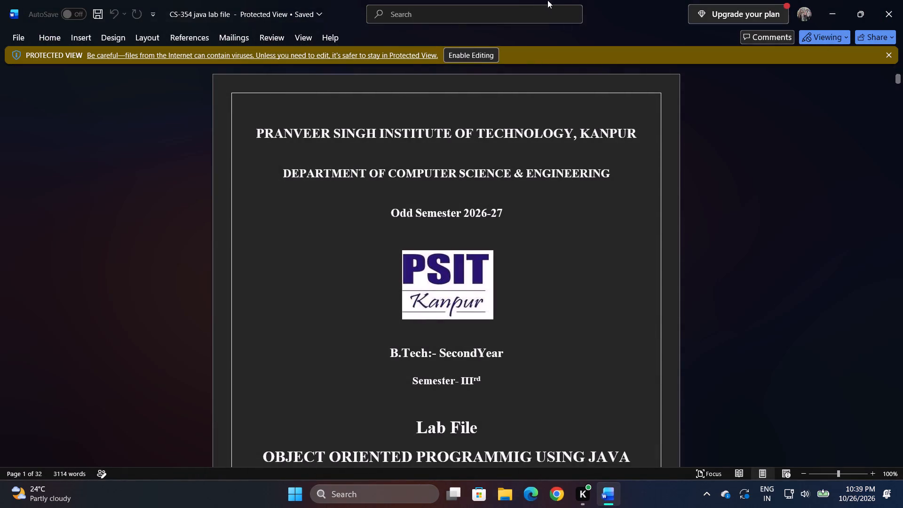
# Enable editing for the protected CS-354 java lab file document.
pyautogui.click(456, 60)
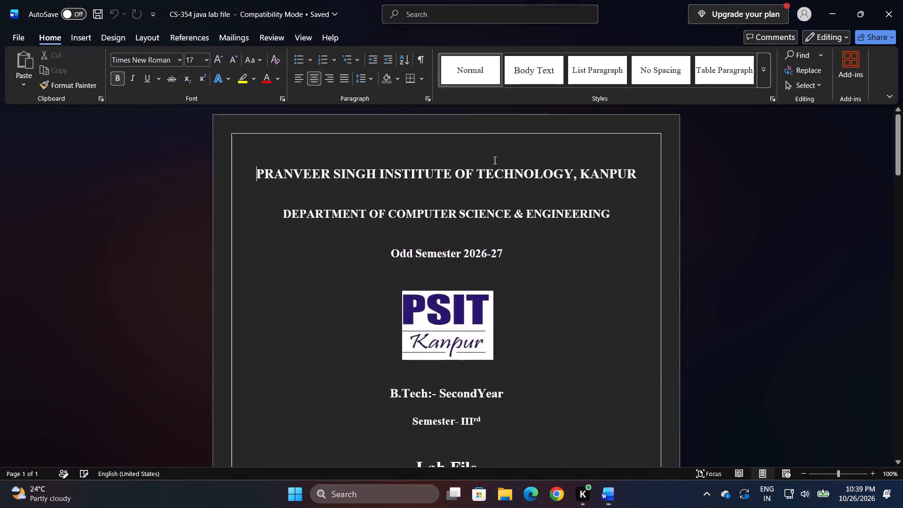
# Look through the lab file's cover page, contents, institute statements and overall page layout.
pyautogui.scroll(-6, 224, 263)
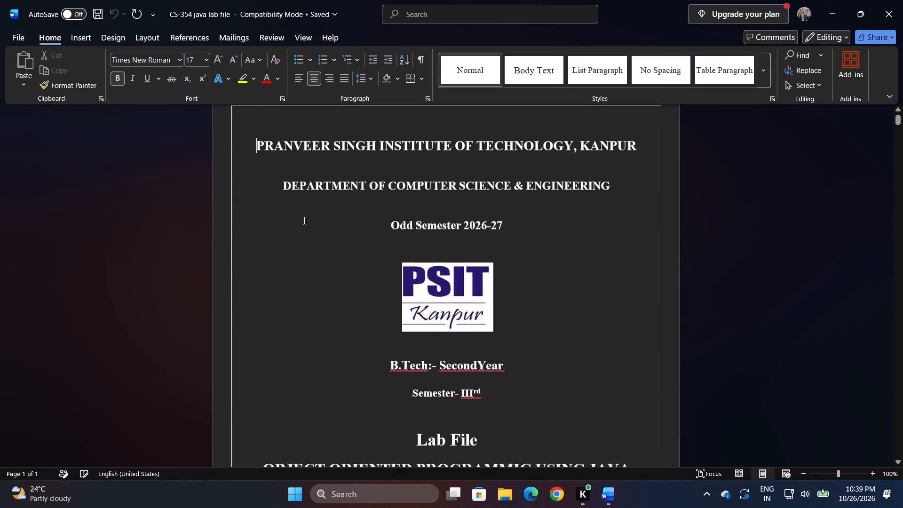
pyautogui.scroll(-20, 302, 222)
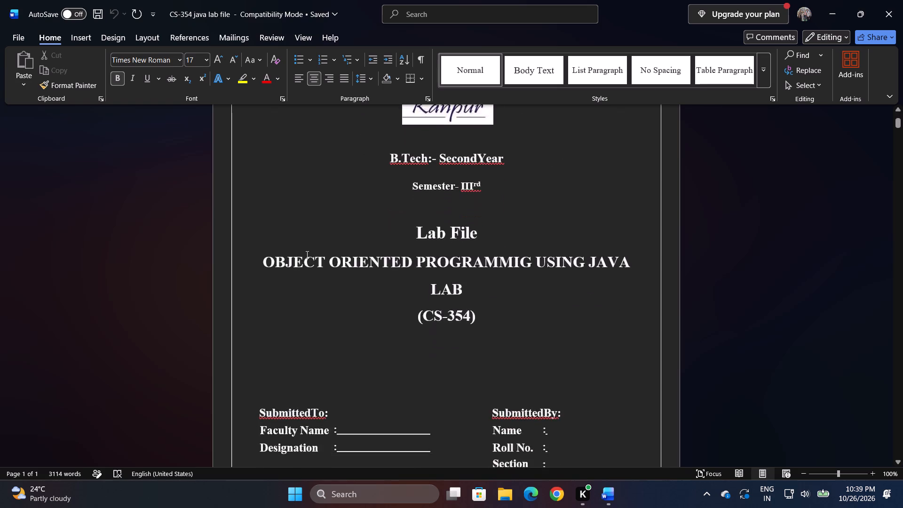
pyautogui.scroll(-13, 306, 254)
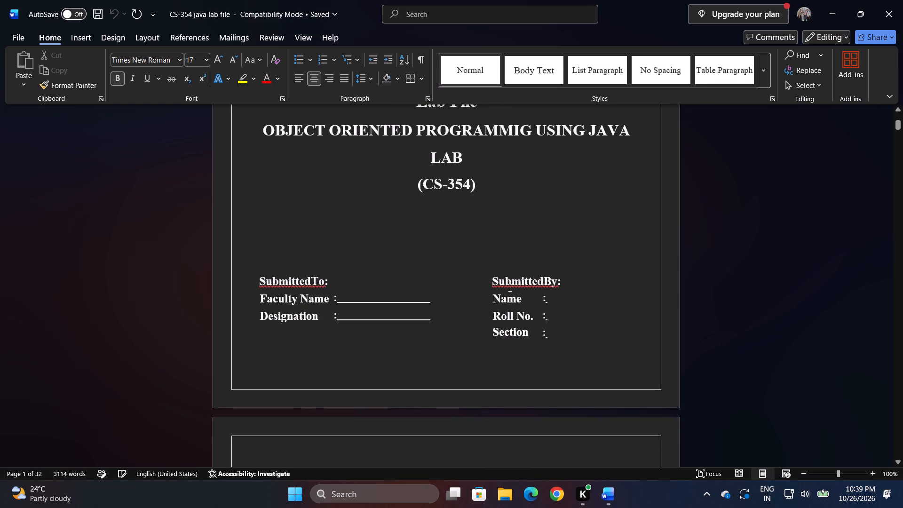
pyautogui.scroll(-20, 368, 325)
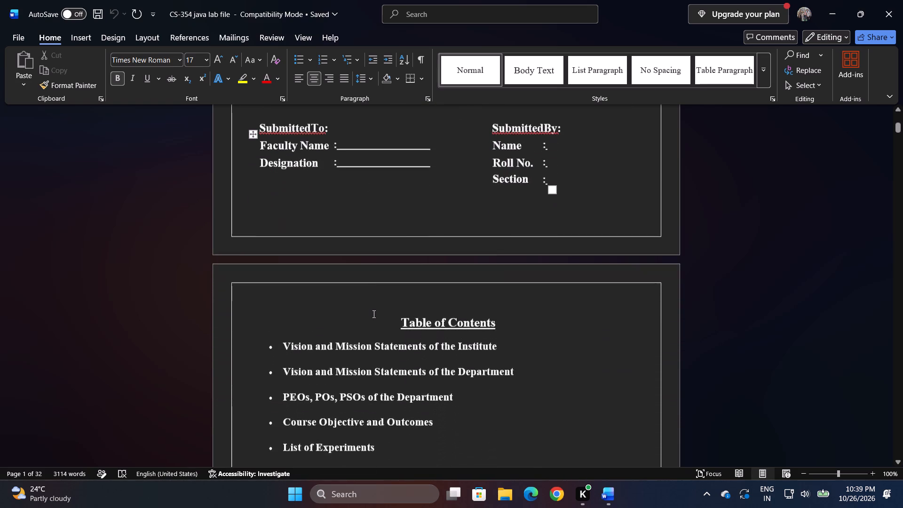
pyautogui.scroll(-20, 373, 314)
pyautogui.scroll(-20, 373, 314)
pyautogui.scroll(-4, 373, 314)
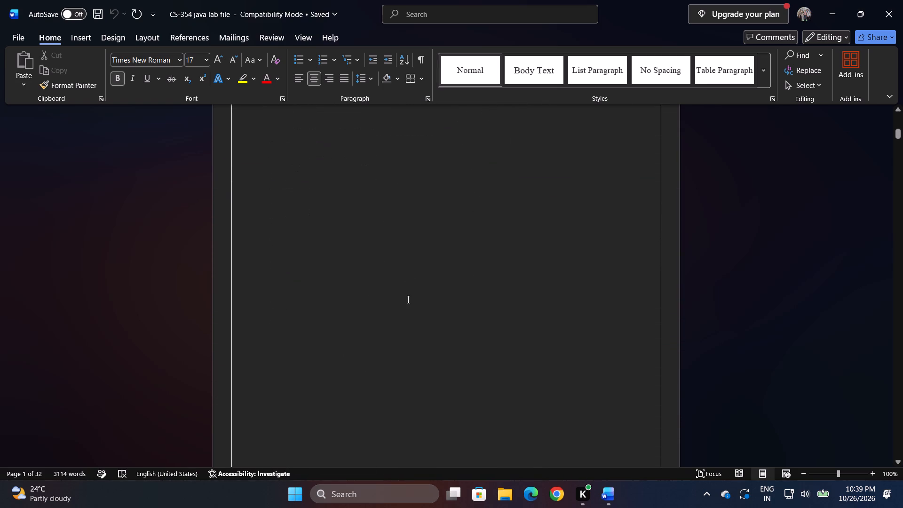
pyautogui.scroll(-20, 407, 299)
pyautogui.scroll(-15, 407, 299)
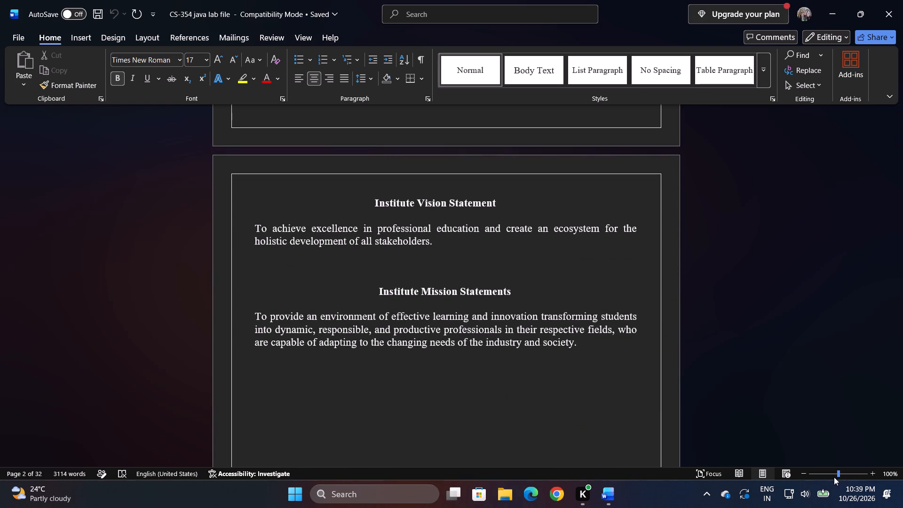
pyautogui.moveTo(838, 473); pyautogui.dragTo(818, 476)
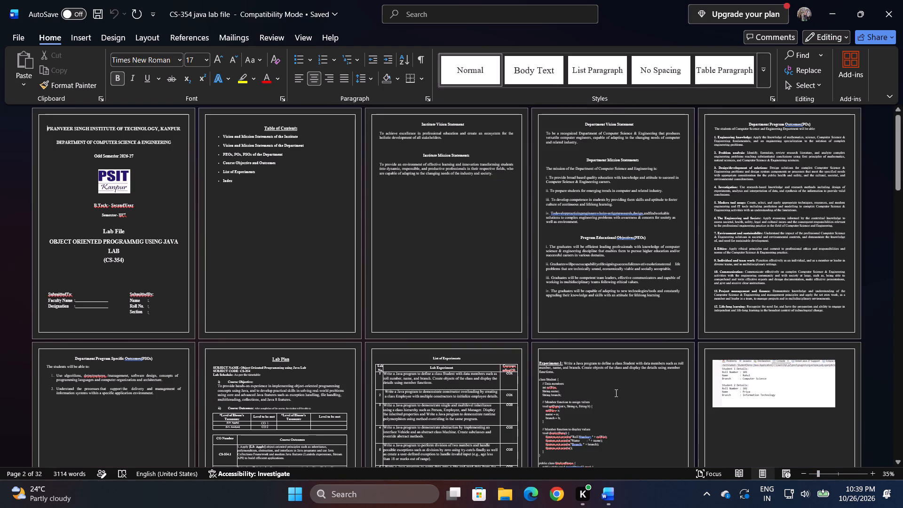
pyautogui.scroll(-6, 547, 356)
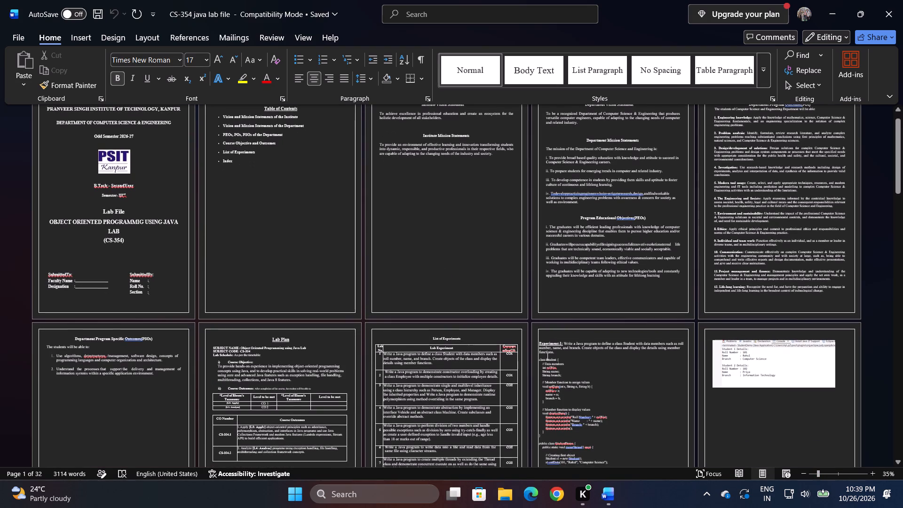
pyautogui.click(836, 472)
pyautogui.scroll(-12, 596, 380)
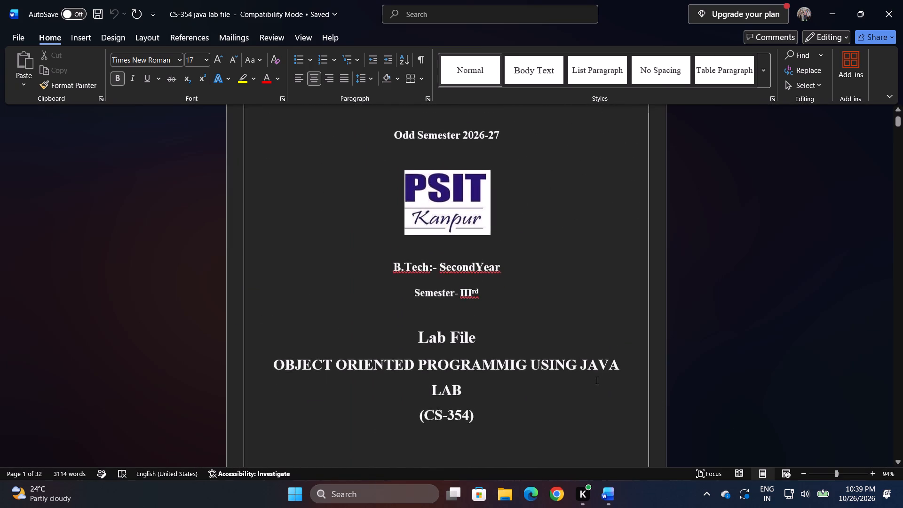
# Examine the Experiment-1 problem statement, its Java code and the console output image.
pyautogui.middleClick(788, 361)
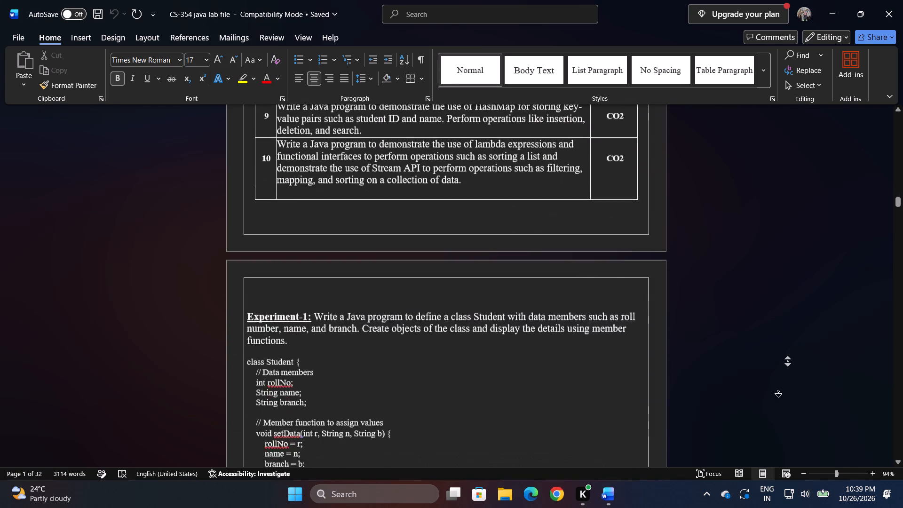
pyautogui.click(774, 361)
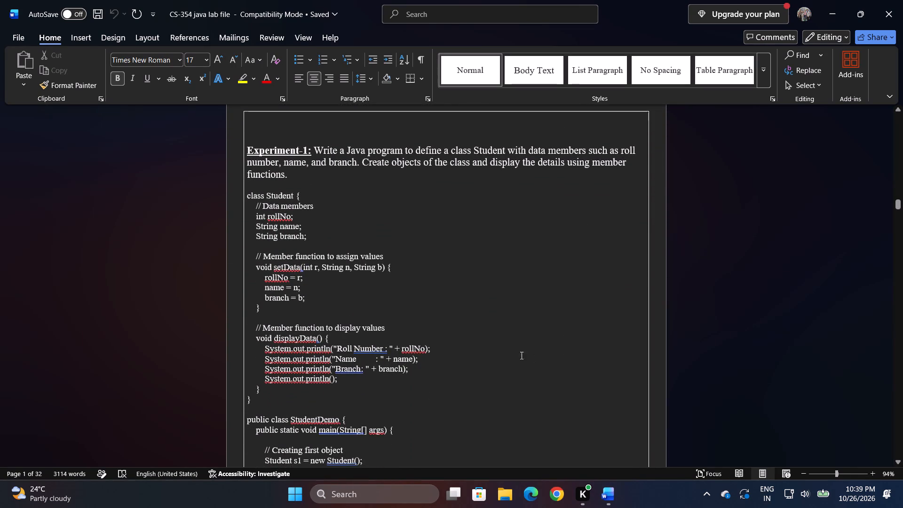
pyautogui.scroll(3, 495, 343)
pyautogui.scroll(-18, 495, 343)
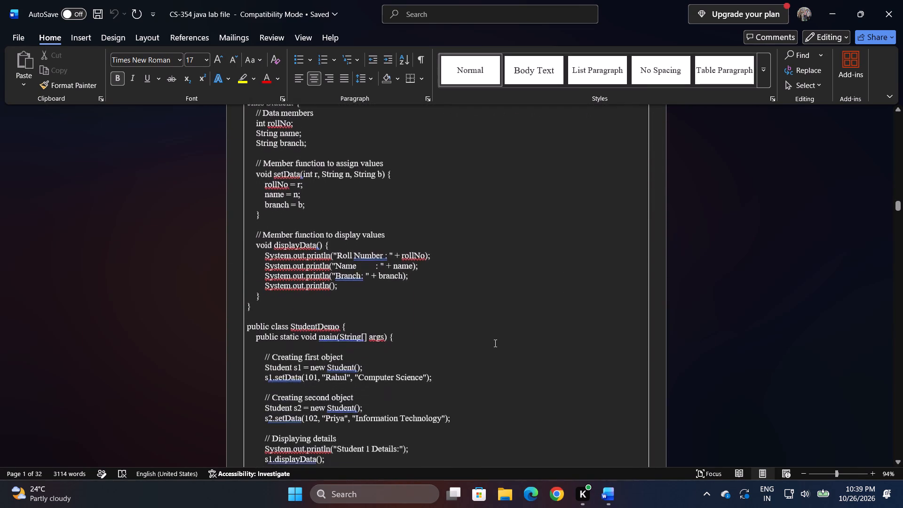
pyautogui.scroll(-18, 494, 343)
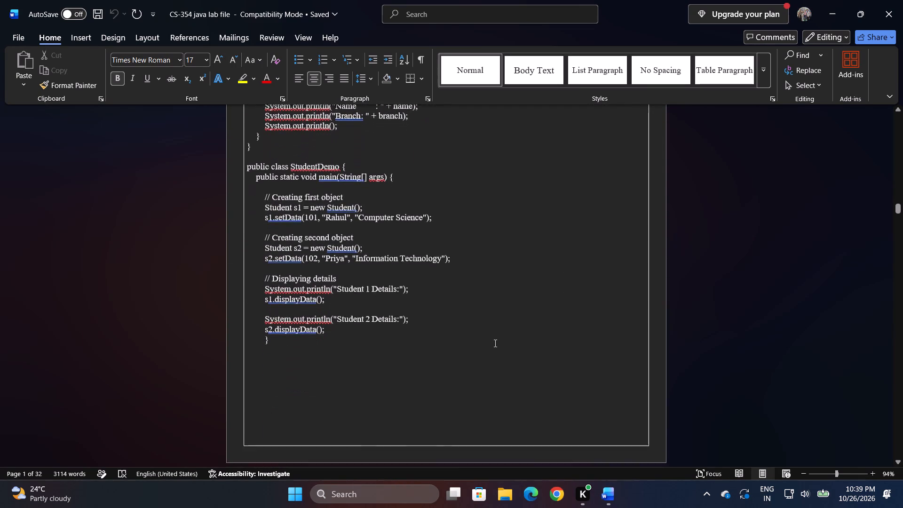
pyautogui.scroll(-20, 494, 343)
pyautogui.scroll(-11, 494, 343)
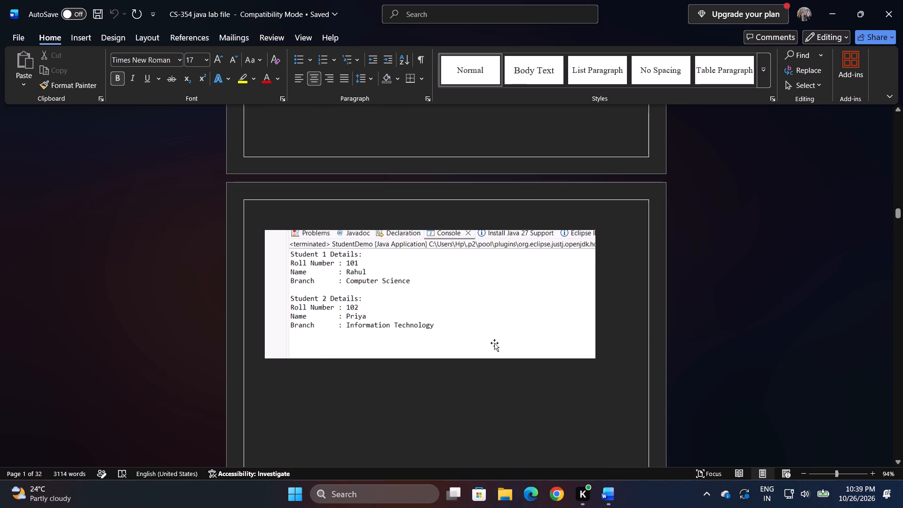
pyautogui.scroll(8, 494, 343)
pyautogui.scroll(14, 494, 343)
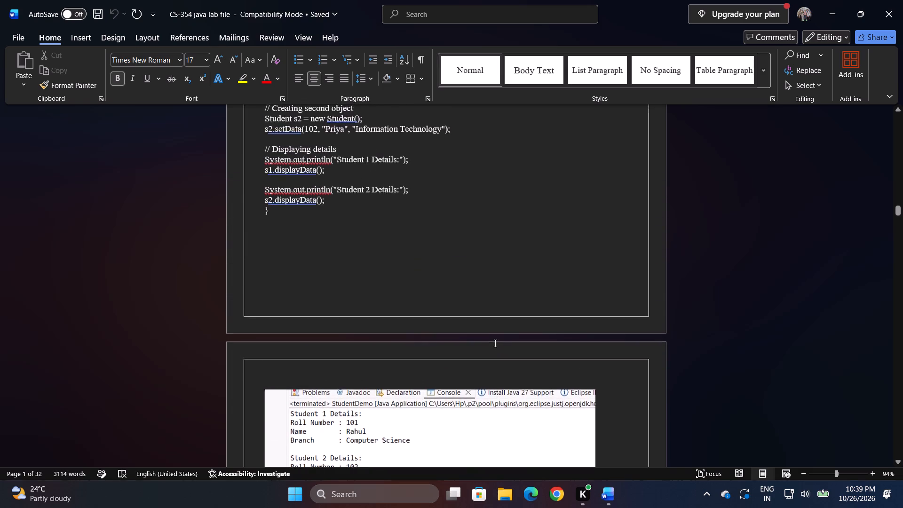
pyautogui.scroll(20, 494, 343)
pyautogui.scroll(20, 494, 343)
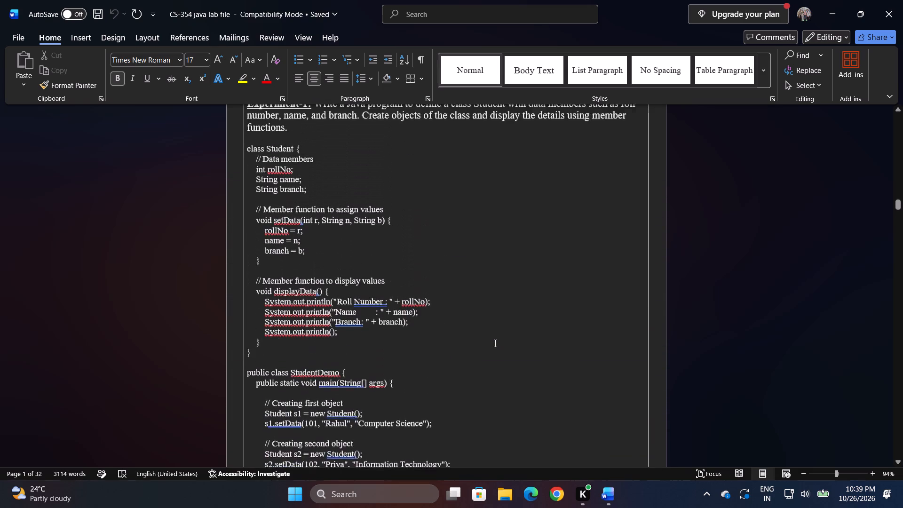
pyautogui.scroll(8, 494, 343)
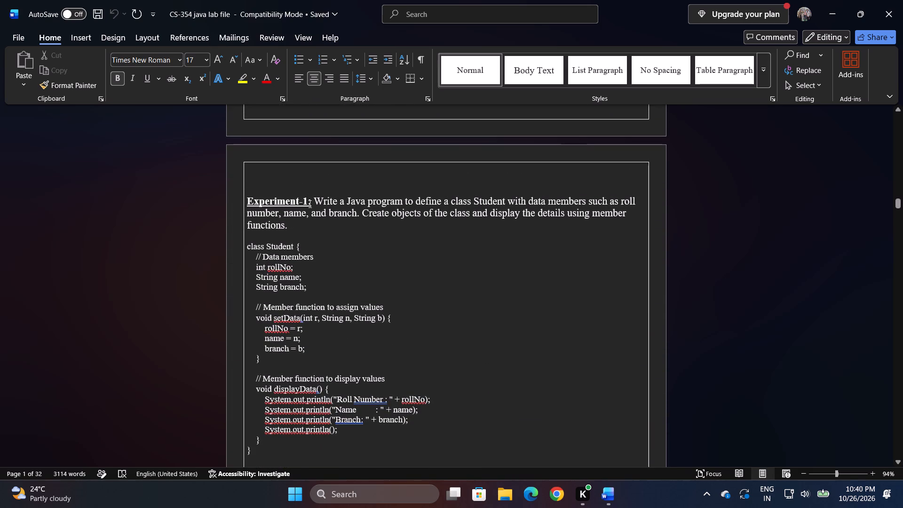
# Set the font size of the "Experiment-1:" heading to 16.
pyautogui.click(311, 202)
pyautogui.moveTo(311, 202); pyautogui.dragTo(253, 205)
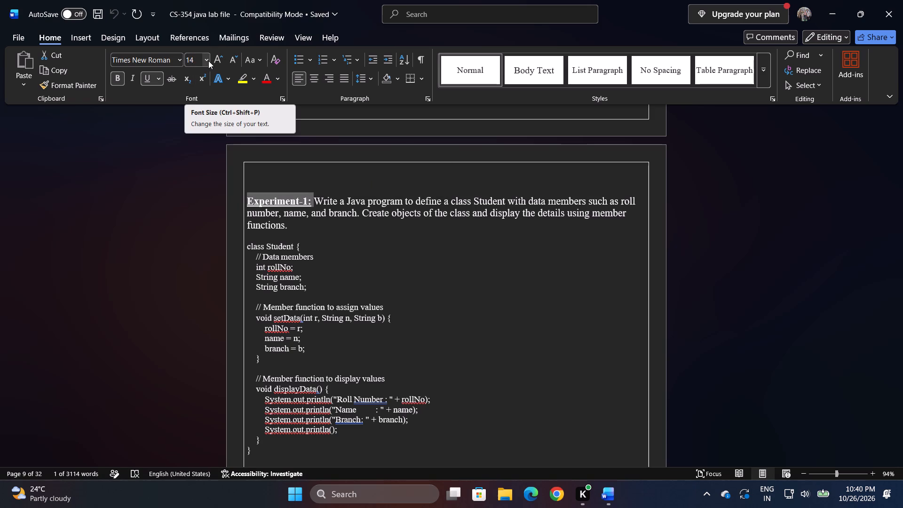
pyautogui.click(208, 61)
pyautogui.click(198, 156)
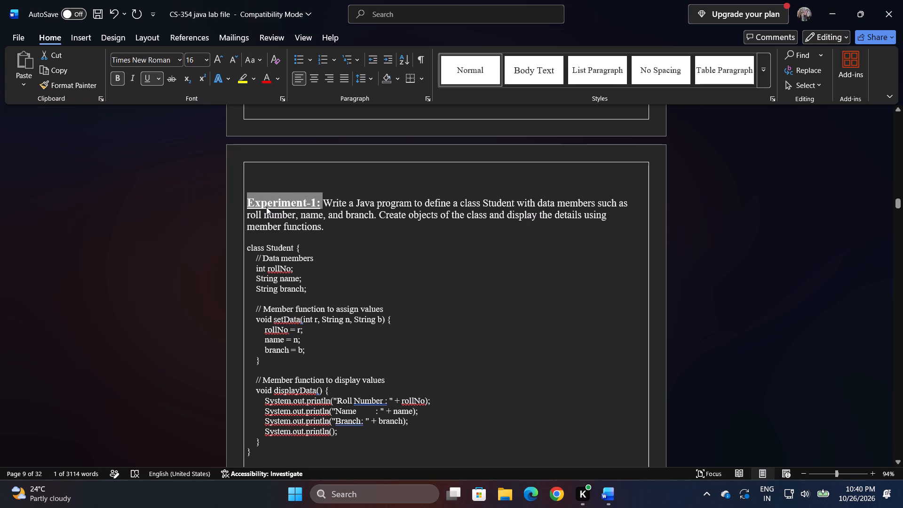
# Put the "Experiment-1:" heading on its own line above the problem statement and centre it.
pyautogui.press('Return')
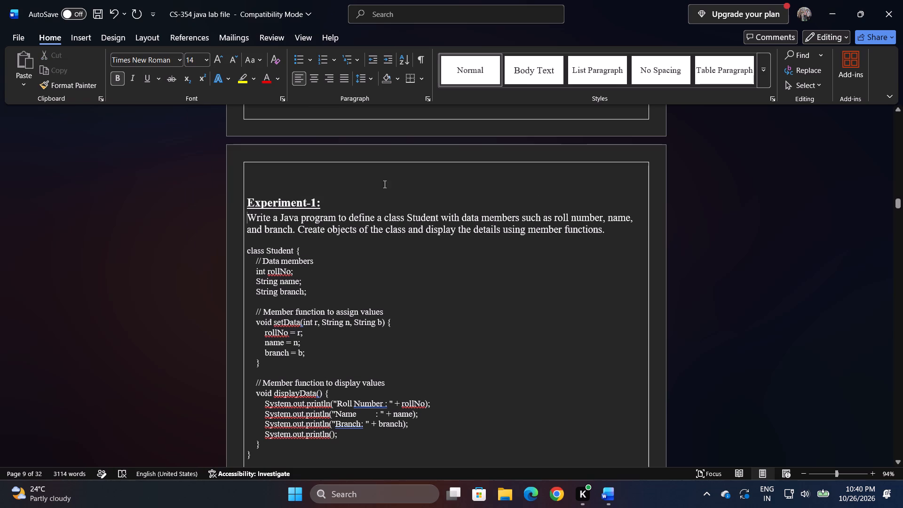
pyautogui.moveTo(318, 201); pyautogui.dragTo(206, 199)
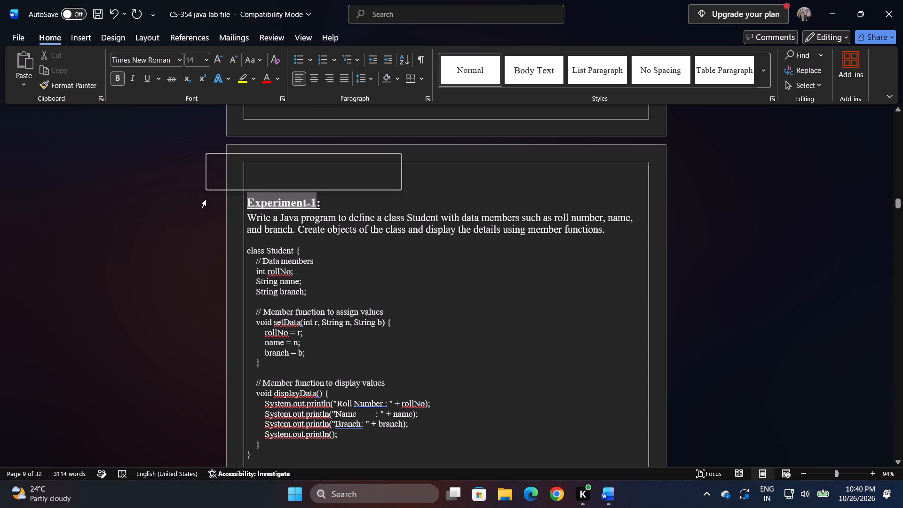
pyautogui.click(307, 76)
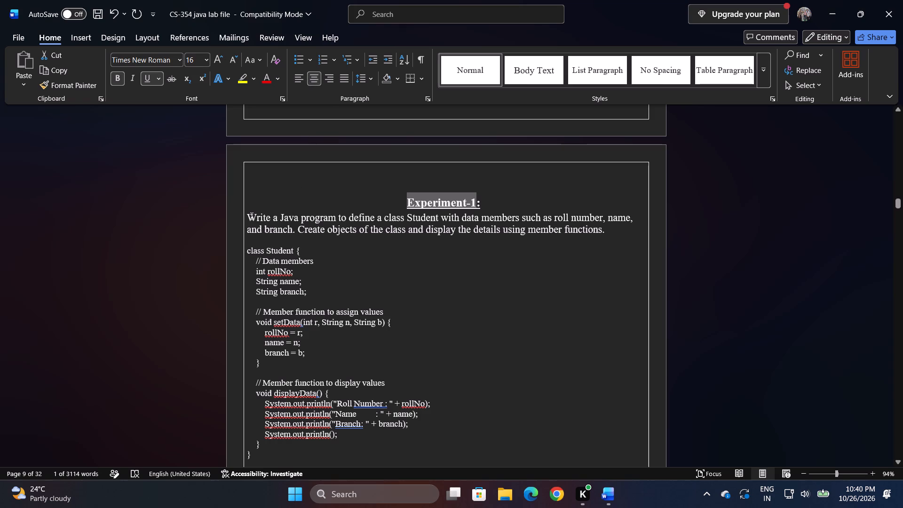
# Set the font size of the Experiment-1 problem statement paragraph to 14.
pyautogui.moveTo(248, 214); pyautogui.dragTo(605, 233)
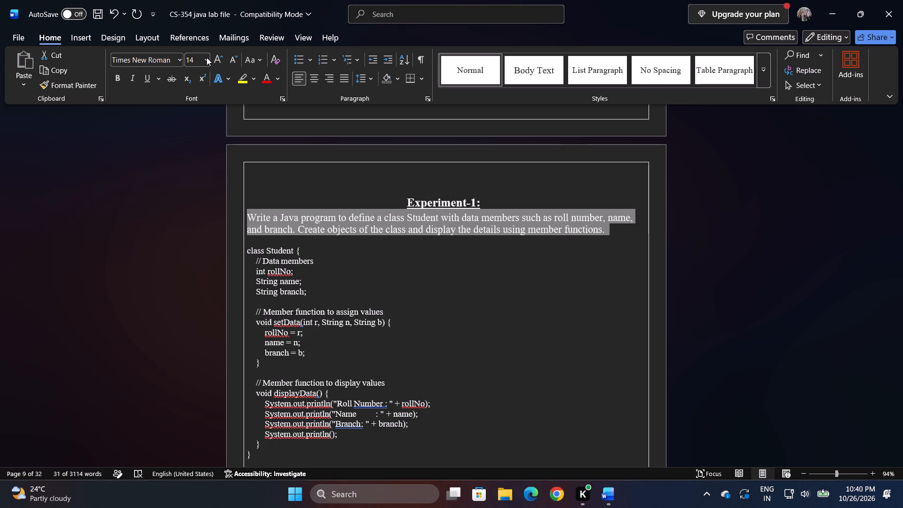
pyautogui.click(206, 57)
pyautogui.click(196, 149)
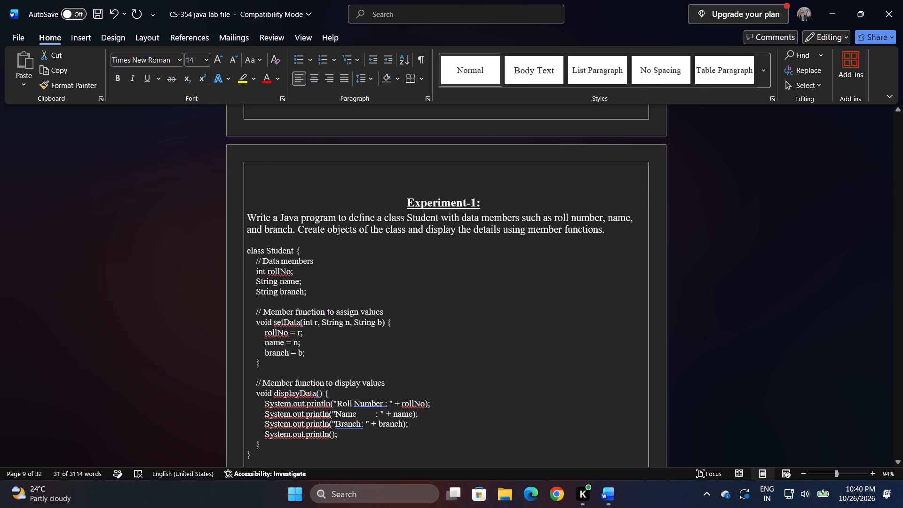
# Set the font size of the whole Experiment-1 Java code, from "class Student" to its closing brace, to 12.
pyautogui.click(340, 275)
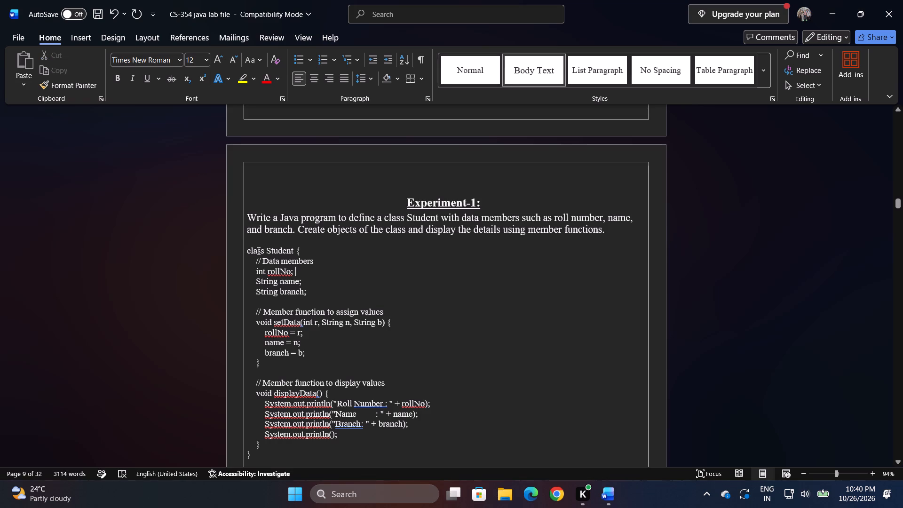
pyautogui.moveTo(246, 251); pyautogui.dragTo(278, 250)
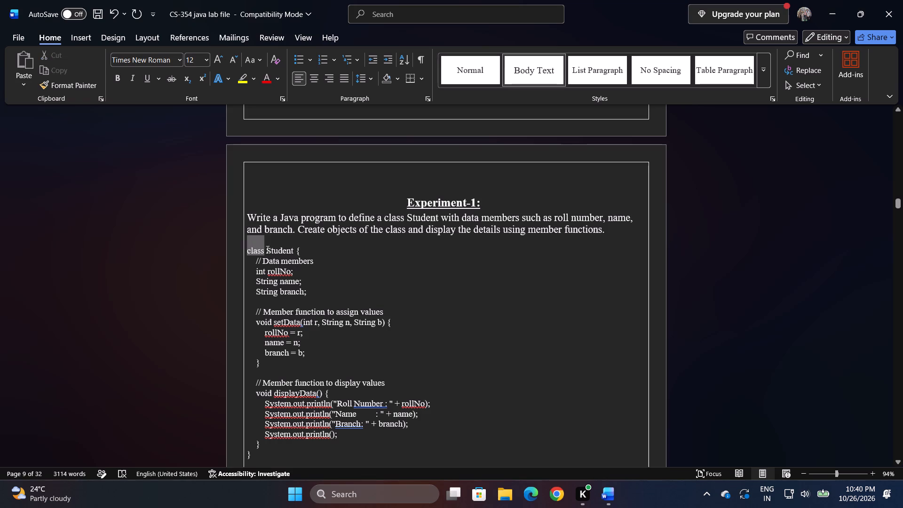
pyautogui.moveTo(278, 250); pyautogui.dragTo(477, 350)
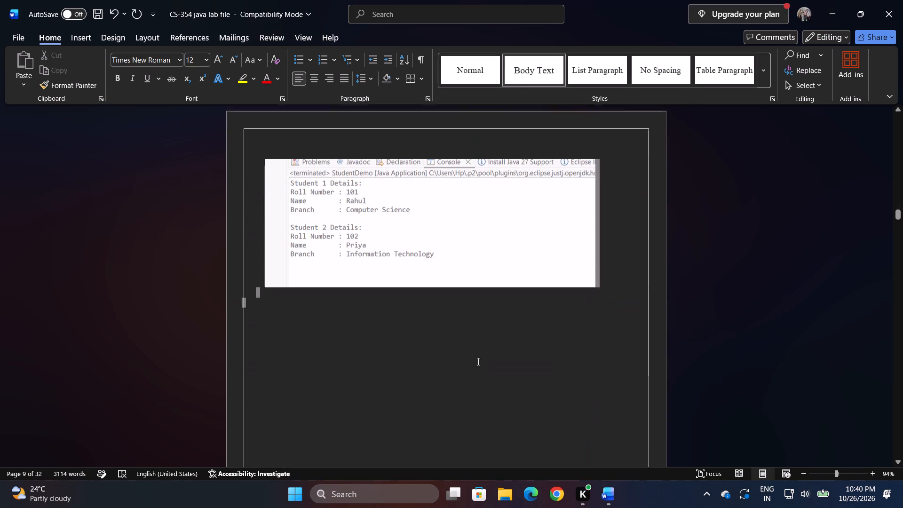
pyautogui.moveTo(477, 350); pyautogui.dragTo(453, 115)
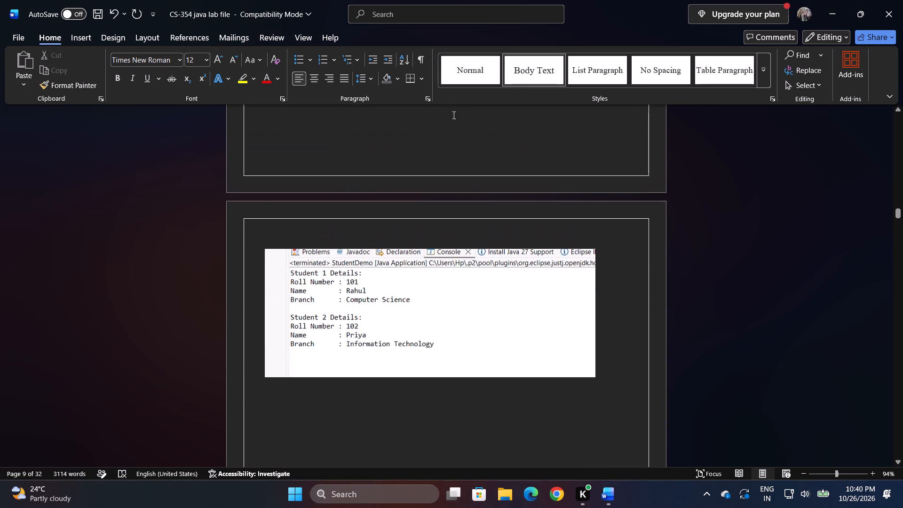
pyautogui.moveTo(453, 115); pyautogui.dragTo(454, 186)
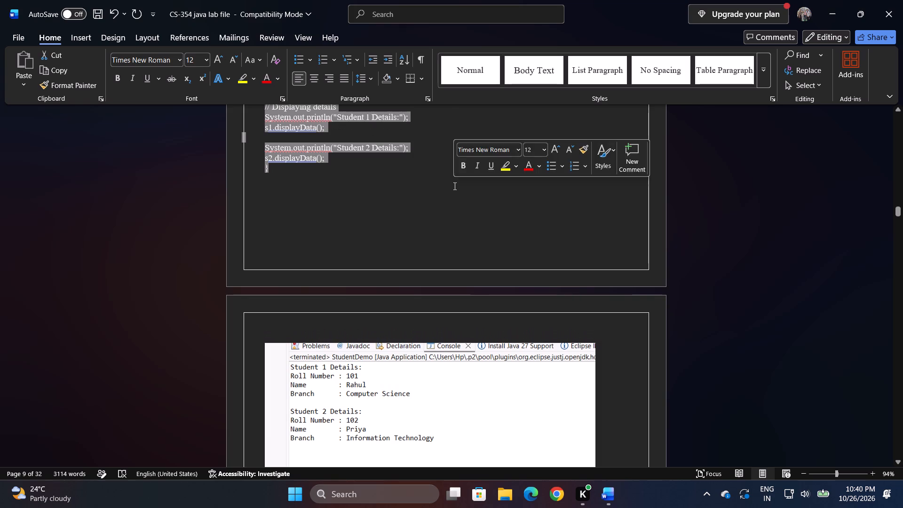
pyautogui.click(204, 58)
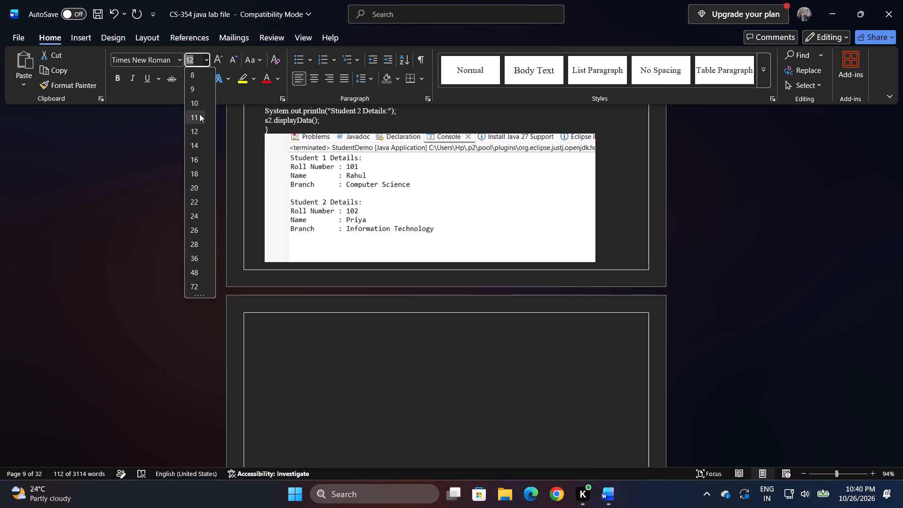
pyautogui.click(199, 126)
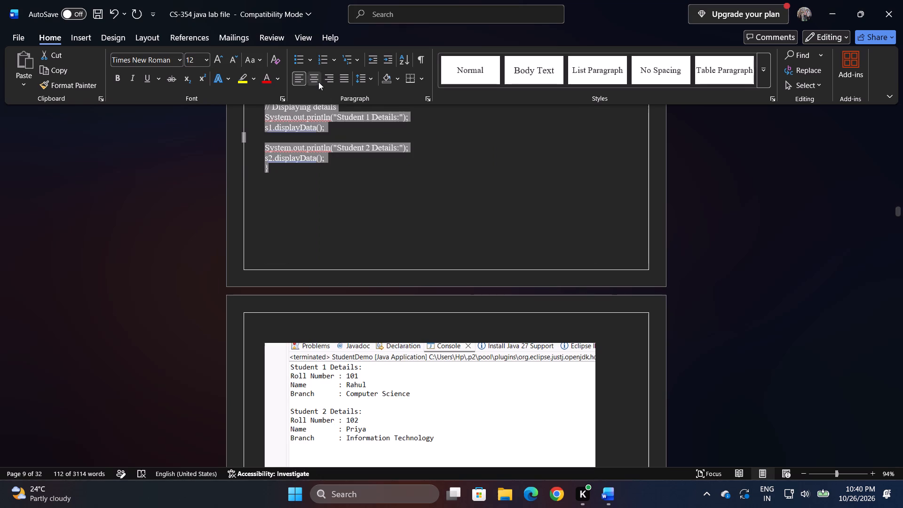
# Justify the selected Experiment-1 Java code.
pyautogui.click(340, 77)
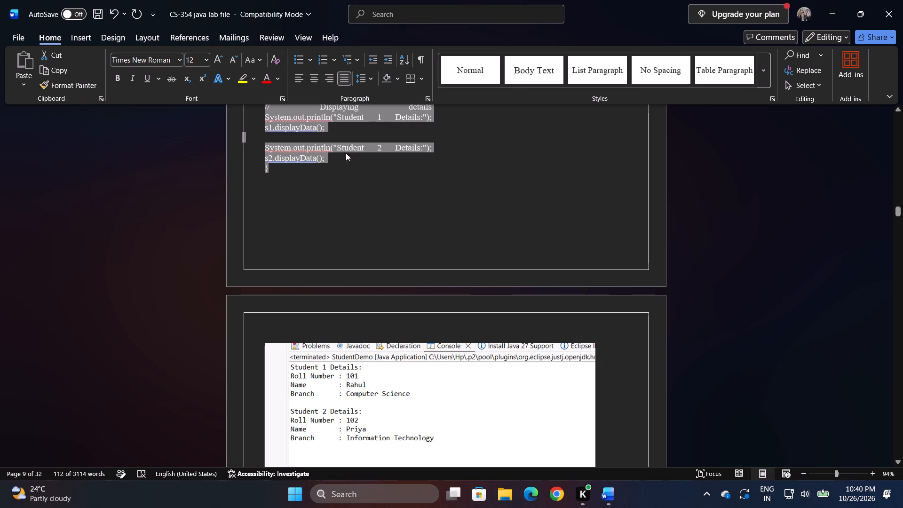
pyautogui.scroll(18, 357, 178)
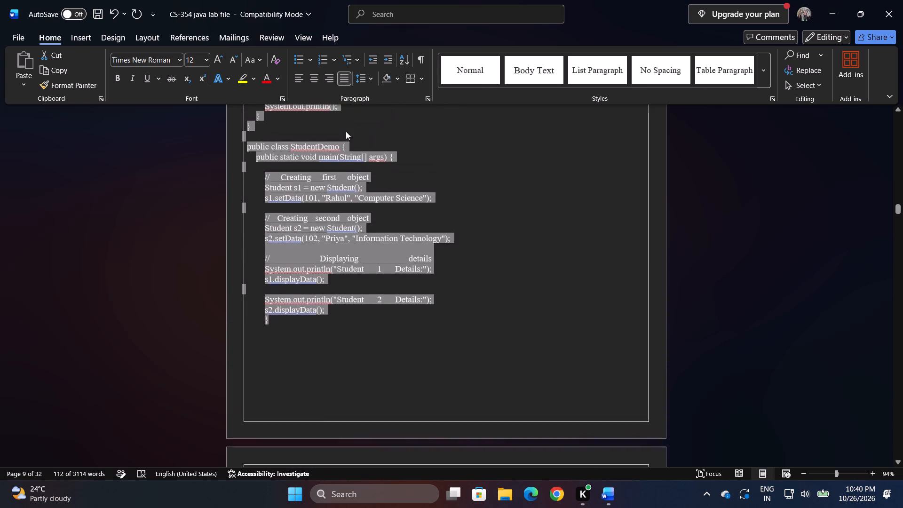
# Left-align the selected Experiment-1 Java code instead of justifying it.
pyautogui.click(301, 81)
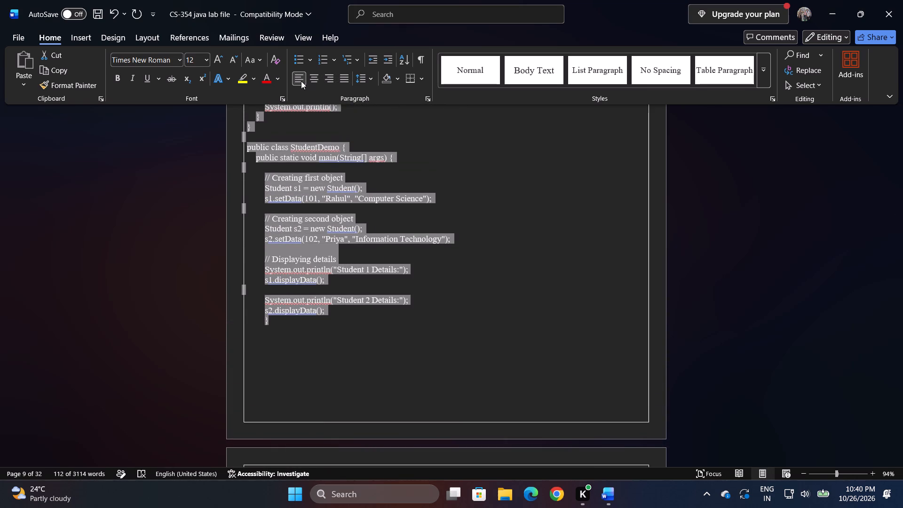
pyautogui.click(339, 78)
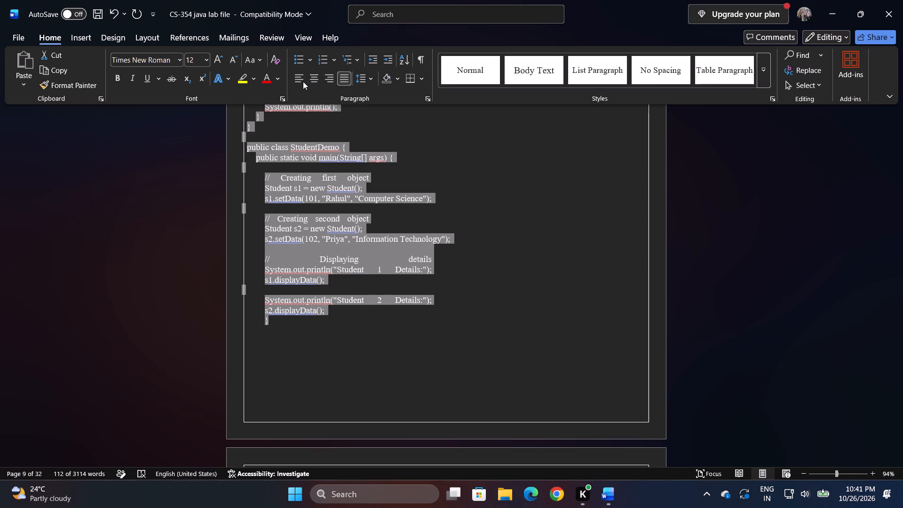
pyautogui.click(303, 81)
pyautogui.click(432, 158)
# Insert a blank line between the "Experiment-1:" heading and its problem statement.
pyautogui.scroll(6, 471, 198)
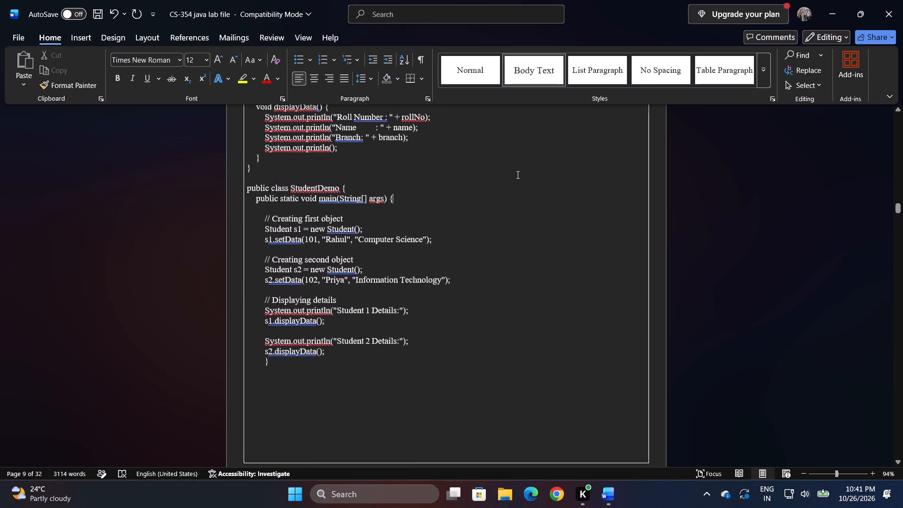
pyautogui.scroll(20, 517, 175)
pyautogui.scroll(7, 517, 175)
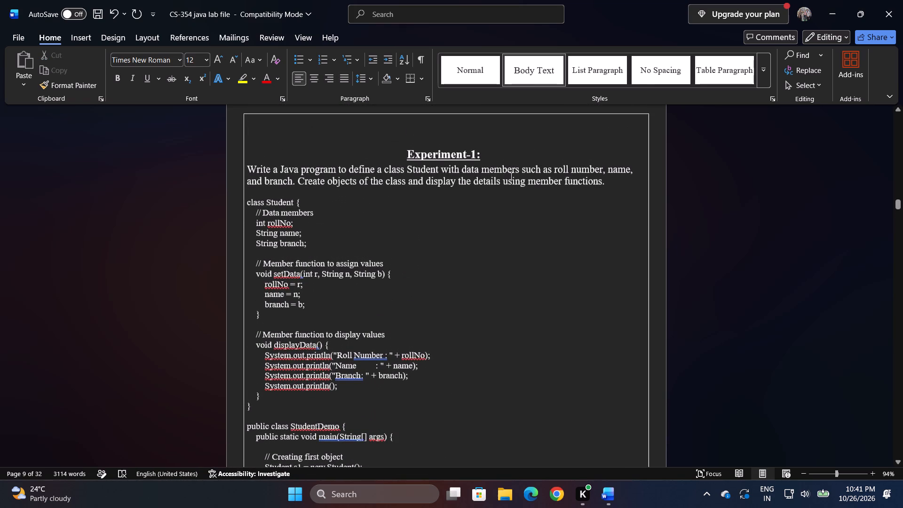
pyautogui.click(490, 154)
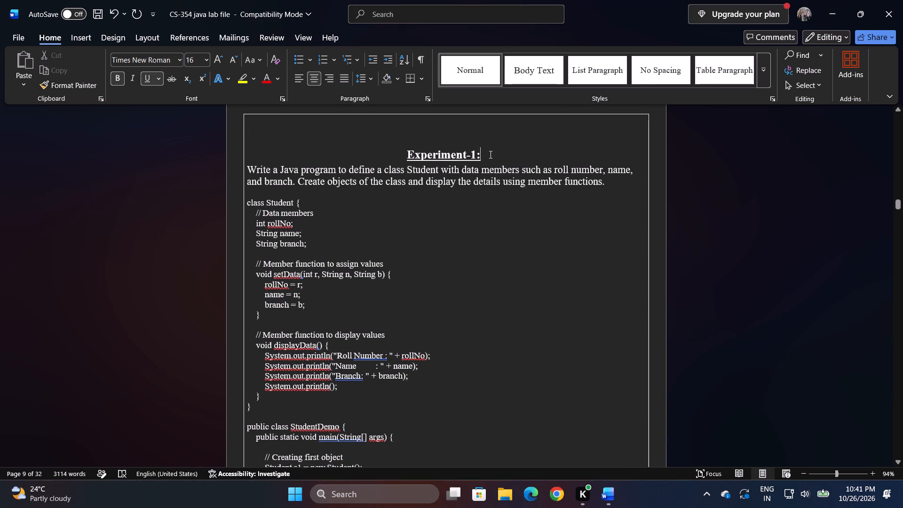
pyautogui.press('Return')
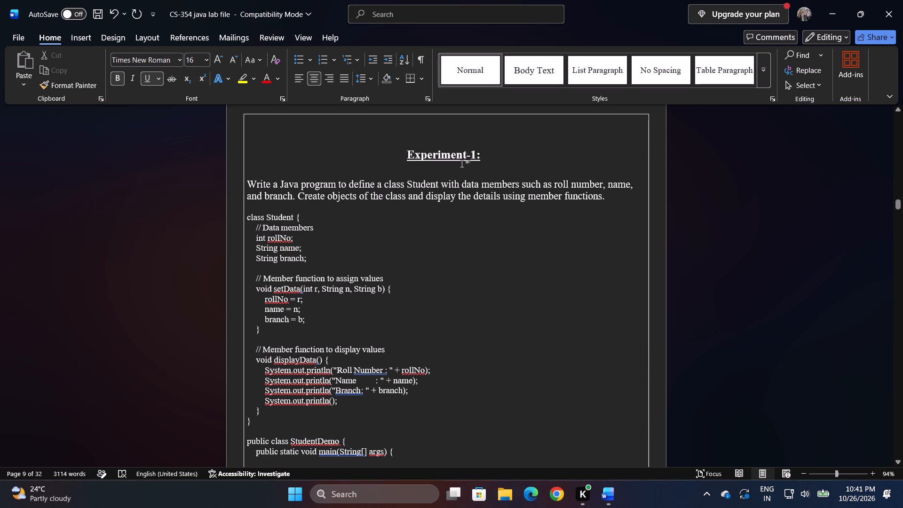
# Put the "Experiment-2:" heading on its own line above its problem statement and centre it.
pyautogui.scroll(-16, 456, 169)
pyautogui.scroll(-7, 456, 169)
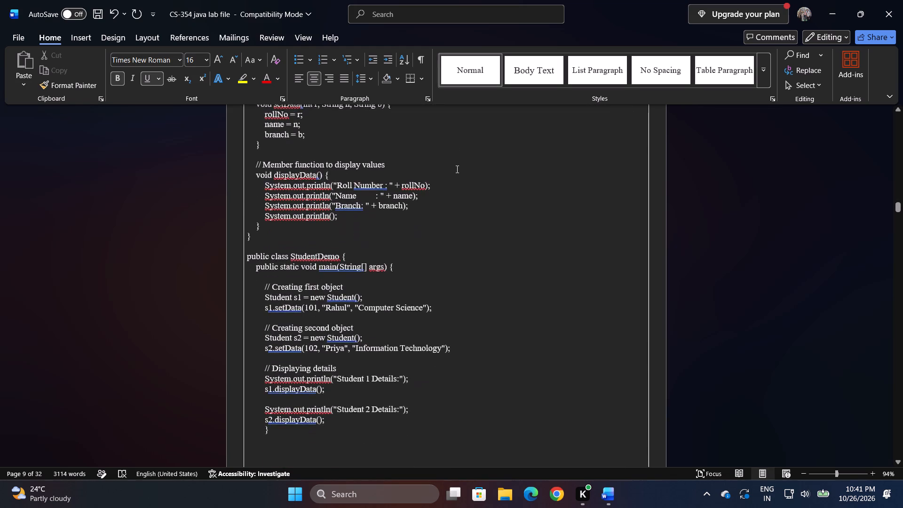
pyautogui.scroll(-20, 456, 169)
pyautogui.scroll(-19, 456, 169)
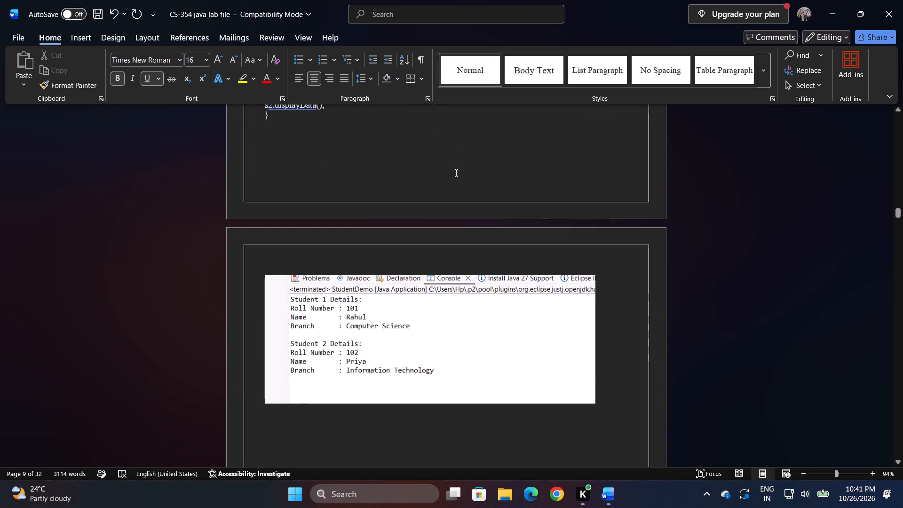
pyautogui.scroll(-20, 455, 173)
pyautogui.scroll(-20, 455, 173)
pyautogui.scroll(-8, 455, 173)
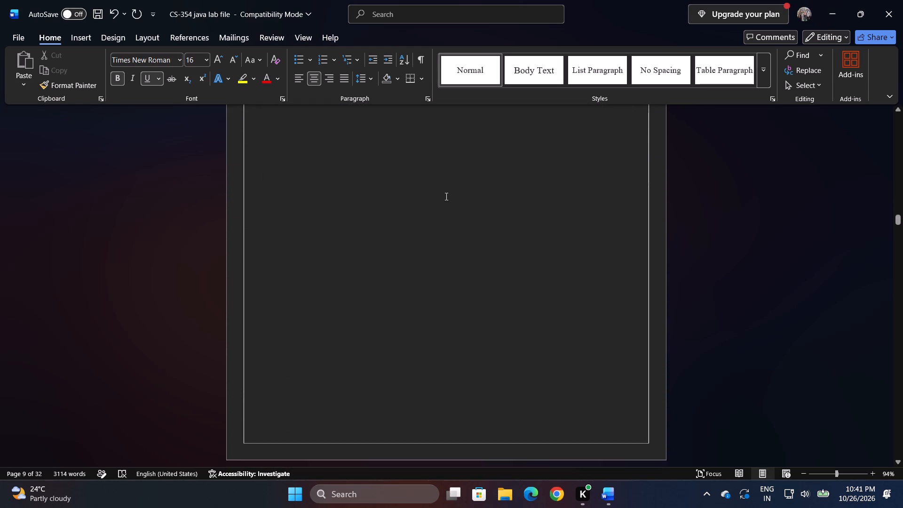
pyautogui.scroll(-20, 445, 196)
pyautogui.scroll(-7, 445, 196)
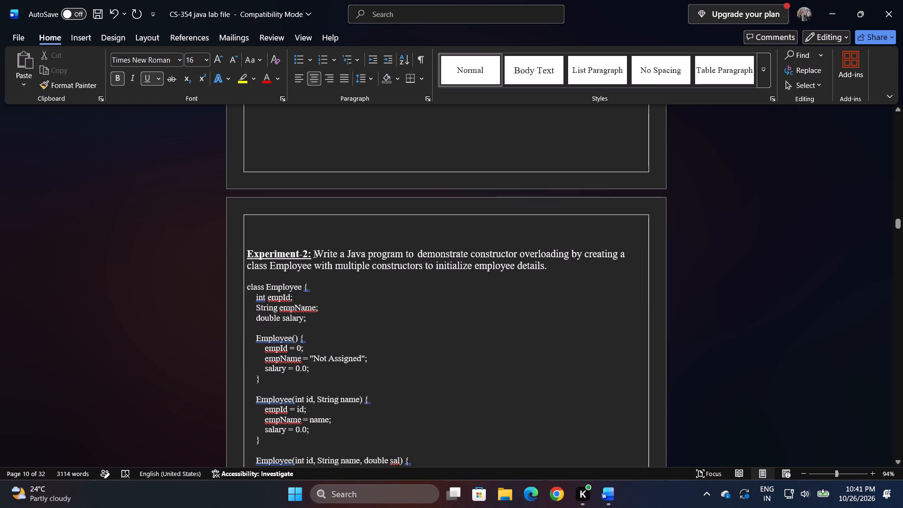
pyautogui.click(316, 252)
pyautogui.press('Return')
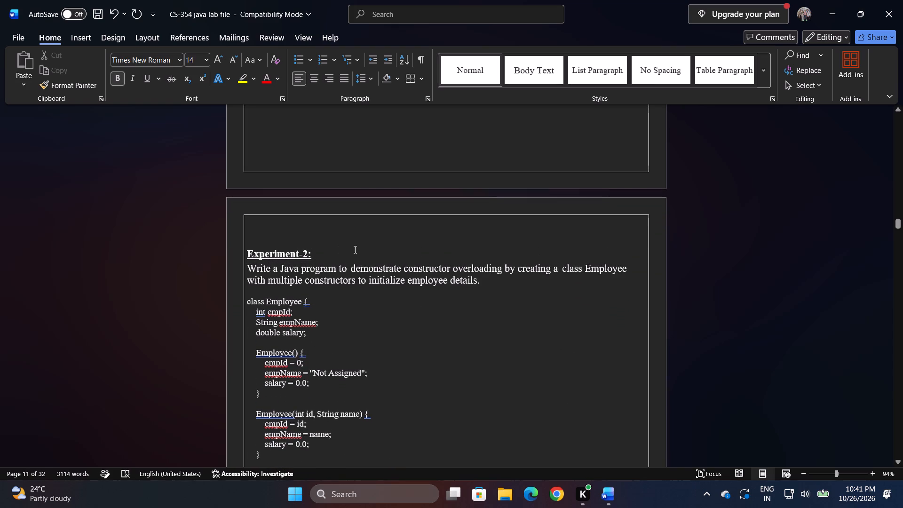
pyautogui.moveTo(310, 255); pyautogui.dragTo(211, 254)
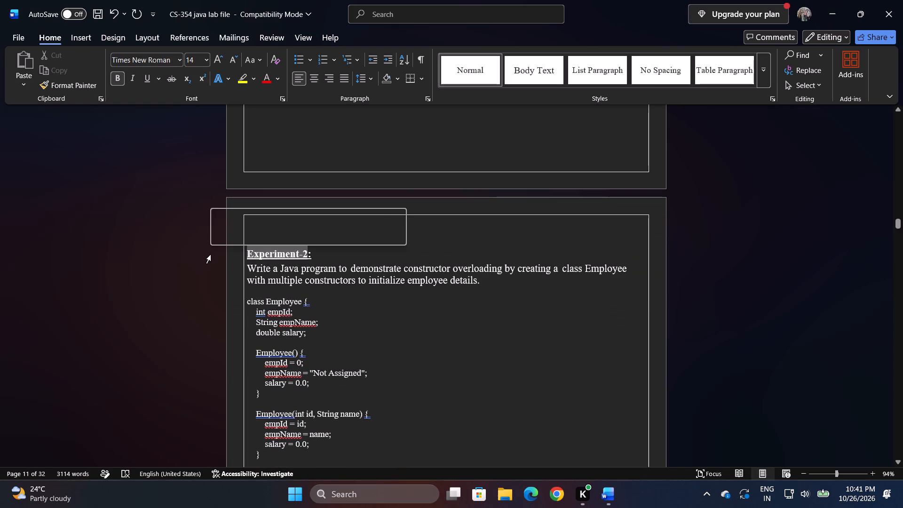
pyautogui.click(335, 249)
pyautogui.moveTo(317, 258); pyautogui.dragTo(291, 258)
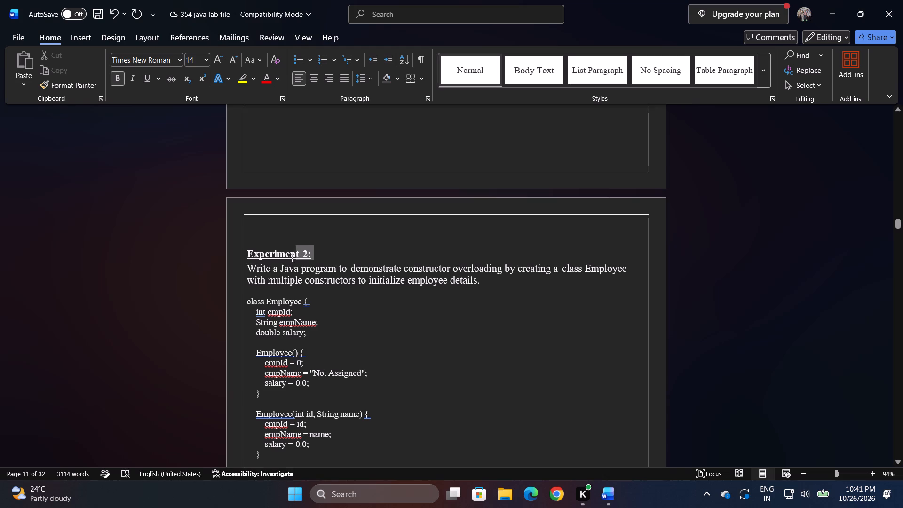
pyautogui.moveTo(291, 258); pyautogui.dragTo(196, 253)
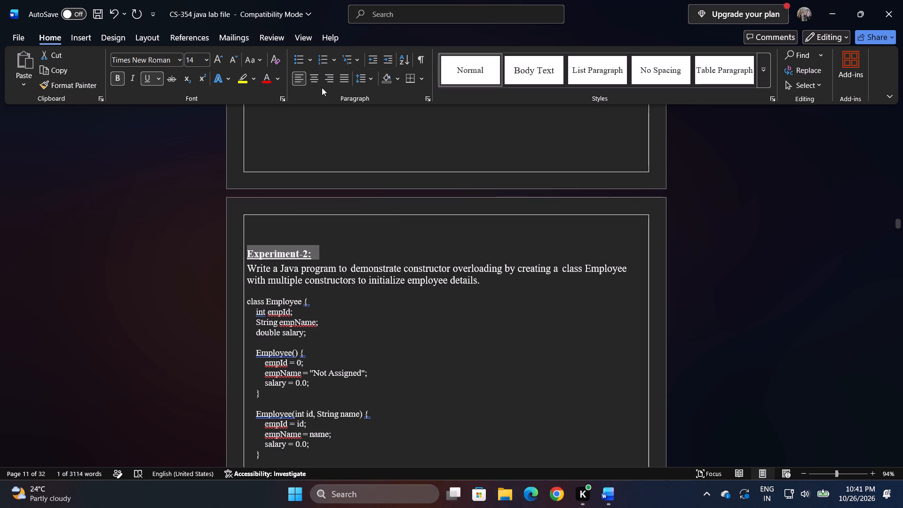
pyautogui.click(317, 80)
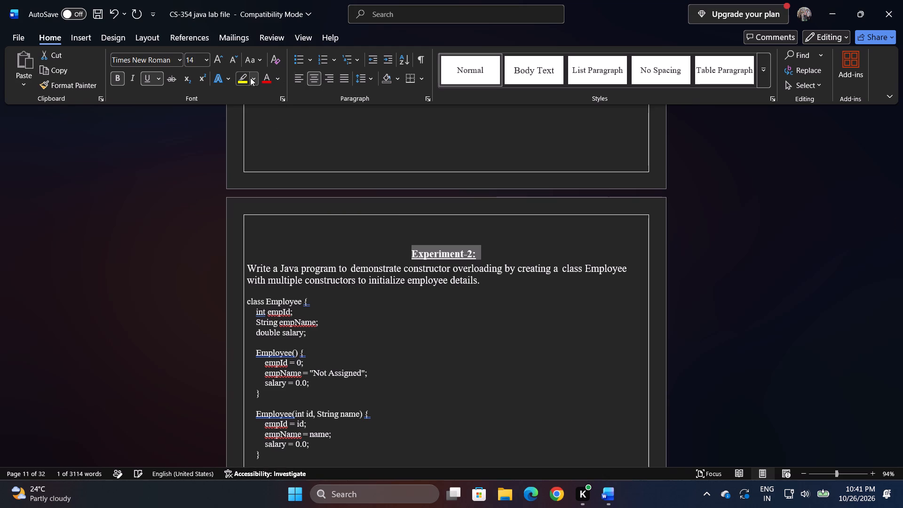
# Set the "Experiment-2:" heading's font size to 16 and insert a blank line between it and the problem statement.
pyautogui.click(207, 59)
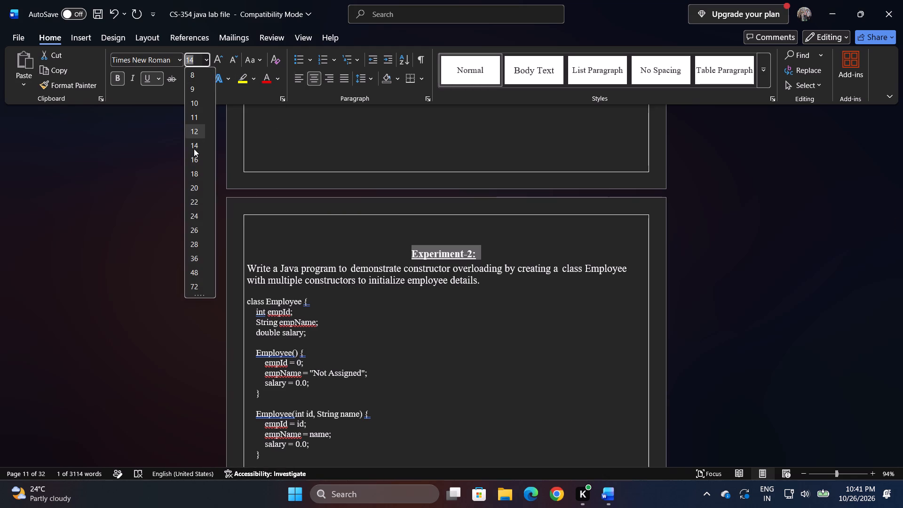
pyautogui.click(194, 155)
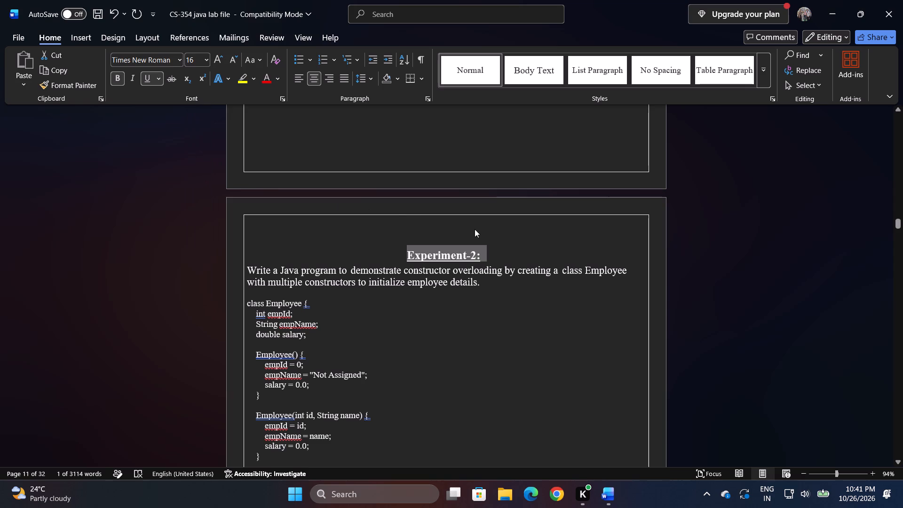
pyautogui.click(492, 247)
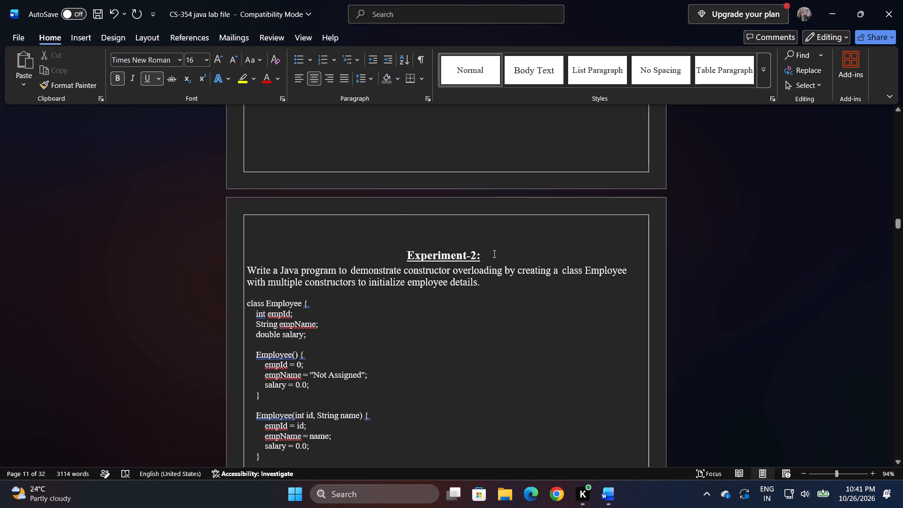
pyautogui.press('Return')
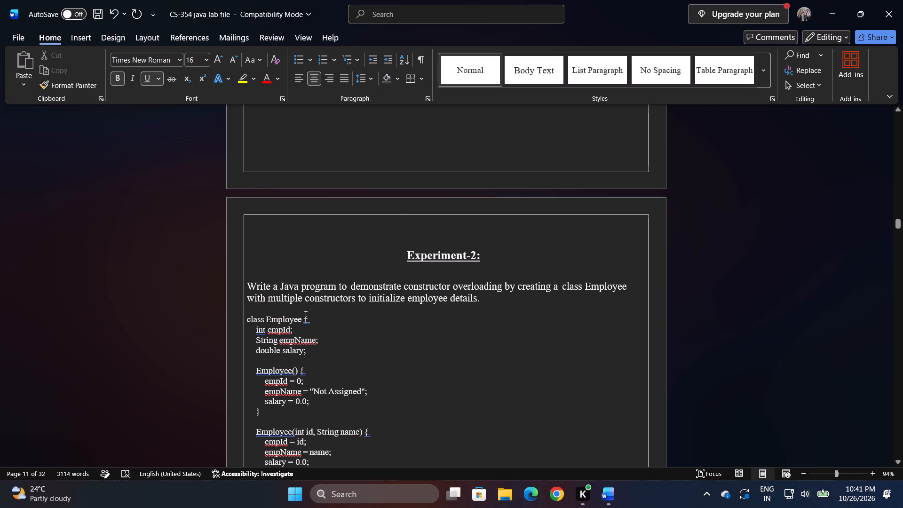
# Check the font sizes of the Experiment-2 code and problem statement, and look through its remaining code and output image.
pyautogui.scroll(-17, 283, 315)
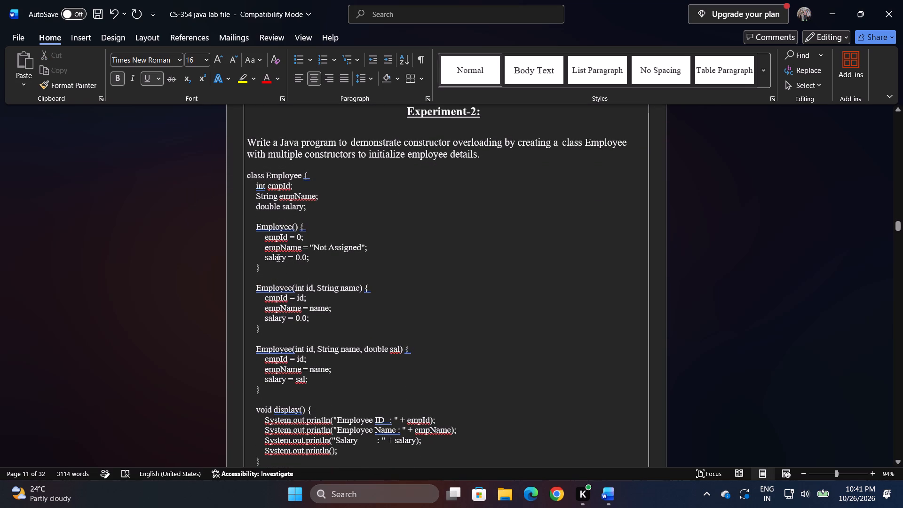
pyautogui.click(273, 229)
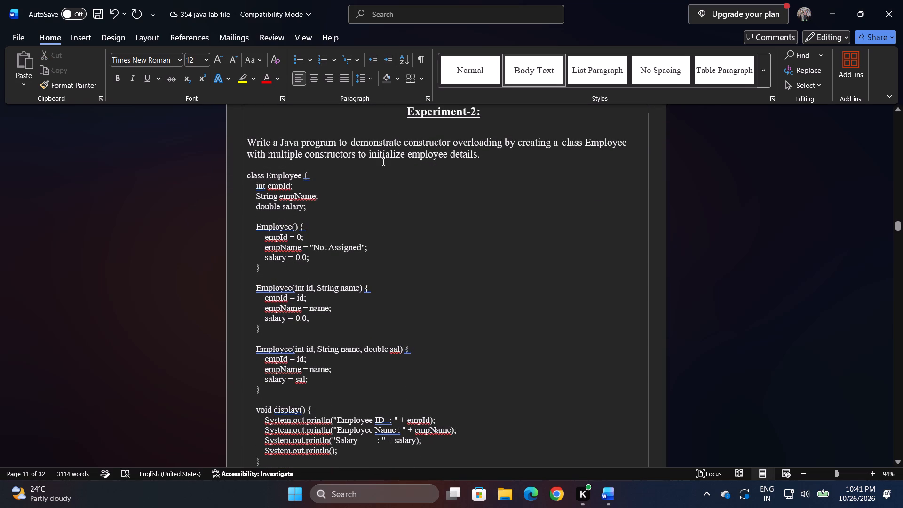
pyautogui.click(387, 149)
pyautogui.scroll(-20, 387, 214)
pyautogui.scroll(-2, 387, 214)
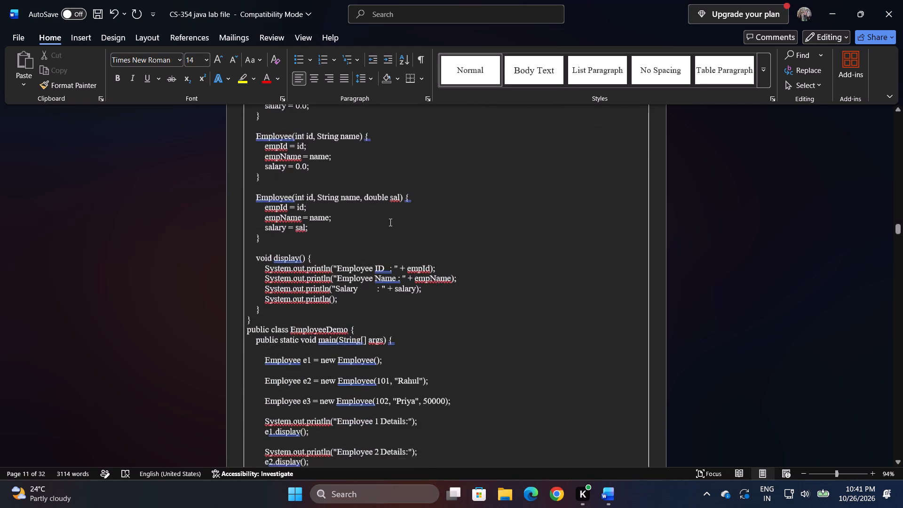
pyautogui.scroll(-20, 389, 222)
pyautogui.scroll(-16, 389, 222)
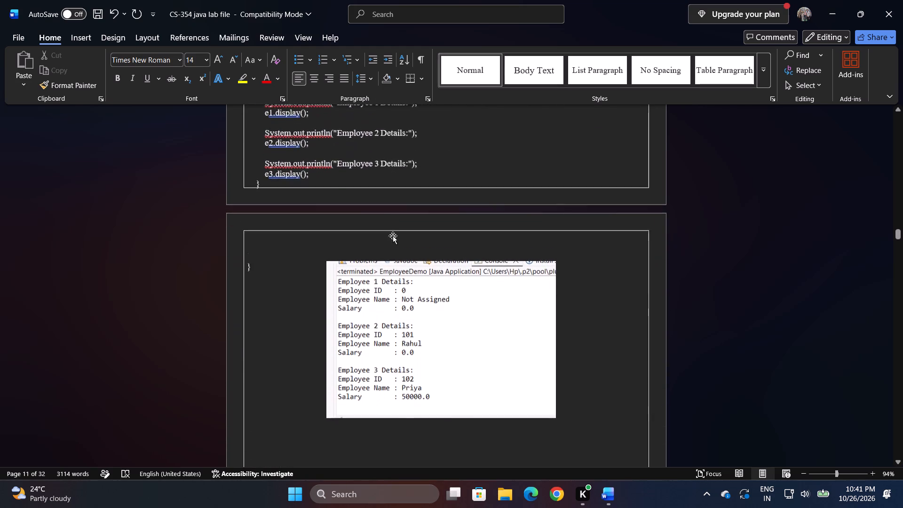
pyautogui.scroll(-8, 393, 236)
pyautogui.scroll(-13, 397, 254)
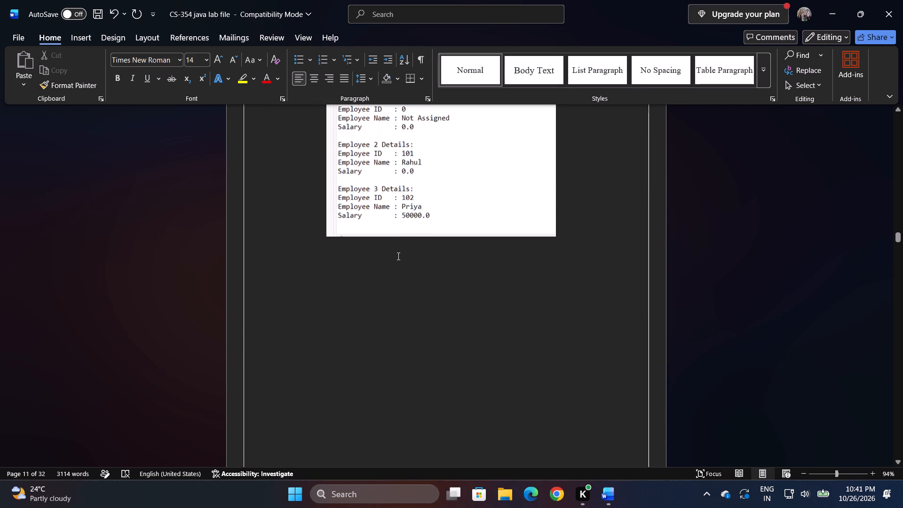
# Set the font size of the "Experiment-3:" heading text to 16.
pyautogui.scroll(-20, 397, 256)
pyautogui.scroll(-18, 397, 256)
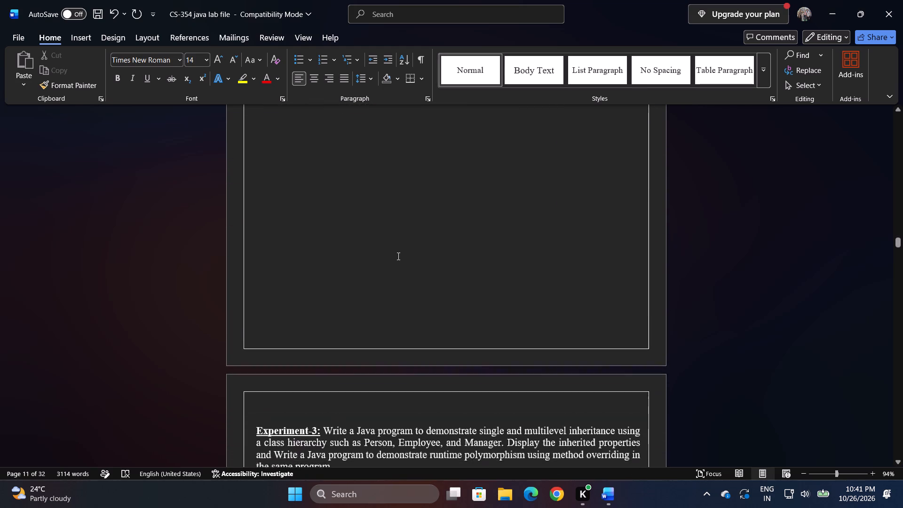
pyautogui.scroll(-8, 397, 256)
pyautogui.moveTo(325, 315); pyautogui.dragTo(325, 314)
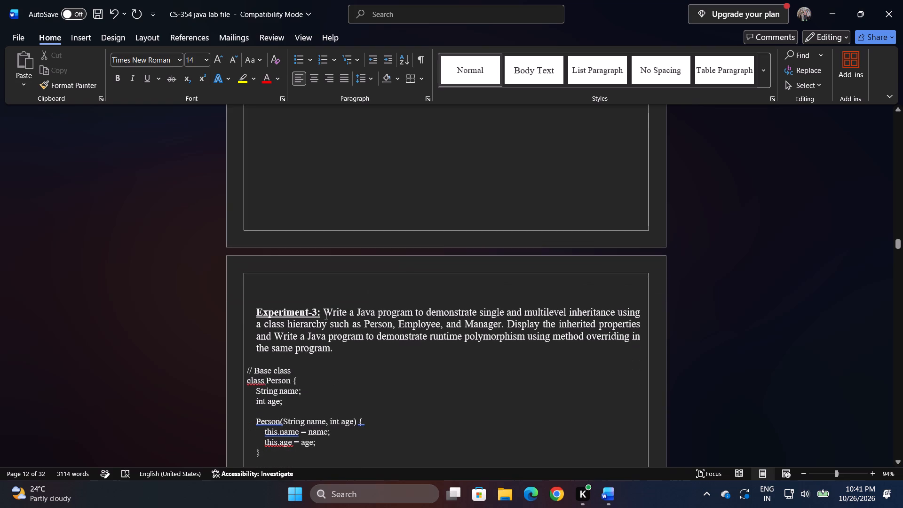
pyautogui.moveTo(325, 314); pyautogui.dragTo(247, 314)
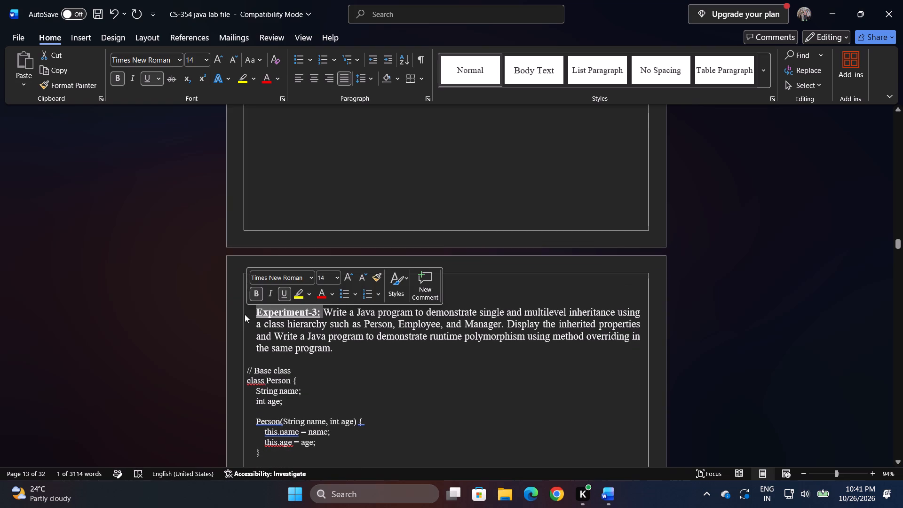
pyautogui.click(336, 280)
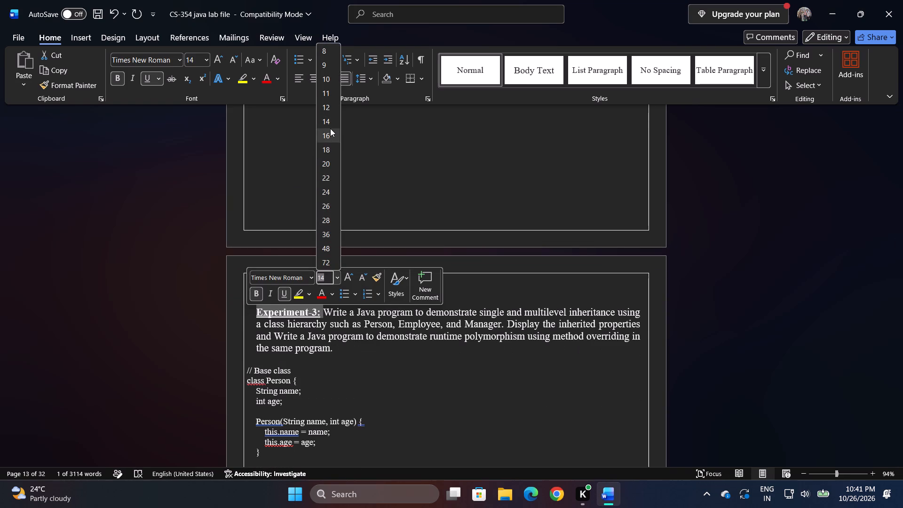
pyautogui.click(325, 137)
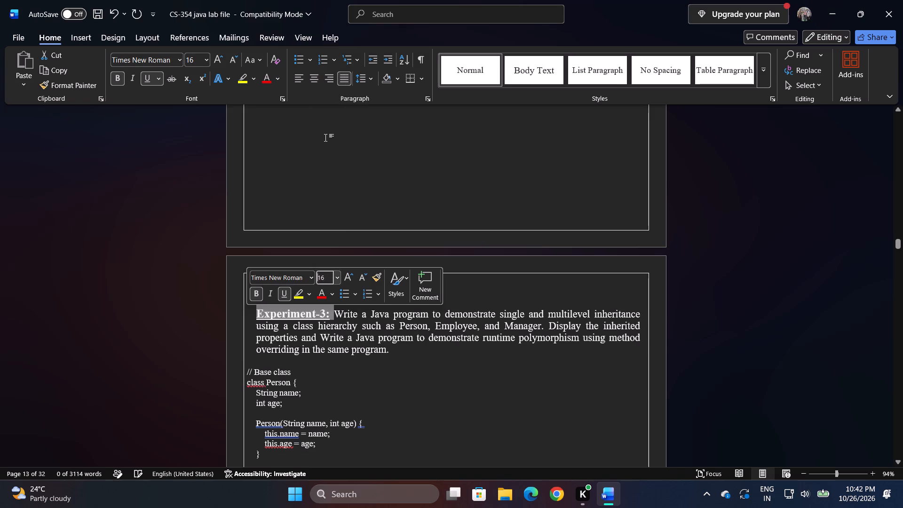
# Centre the "Experiment-3:" heading paragraph and move the problem statement onto a new line below the heading.
pyautogui.click(315, 79)
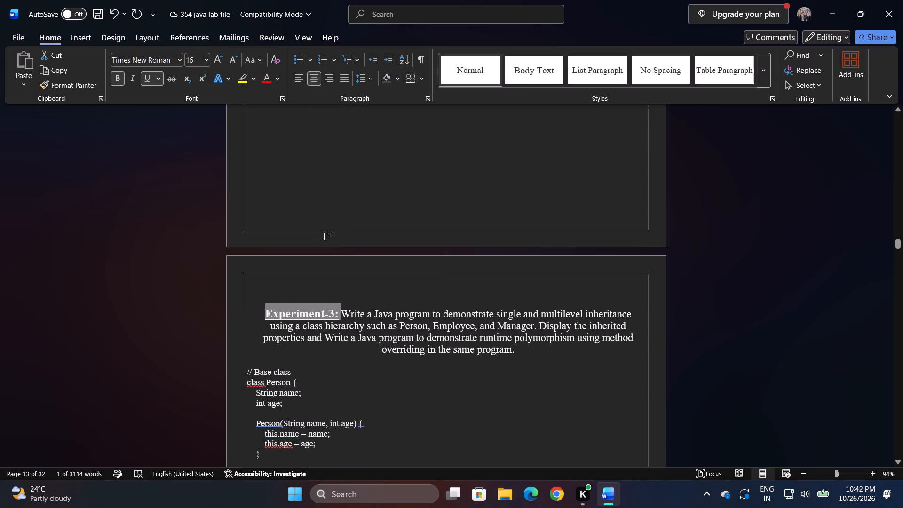
pyautogui.click(343, 313)
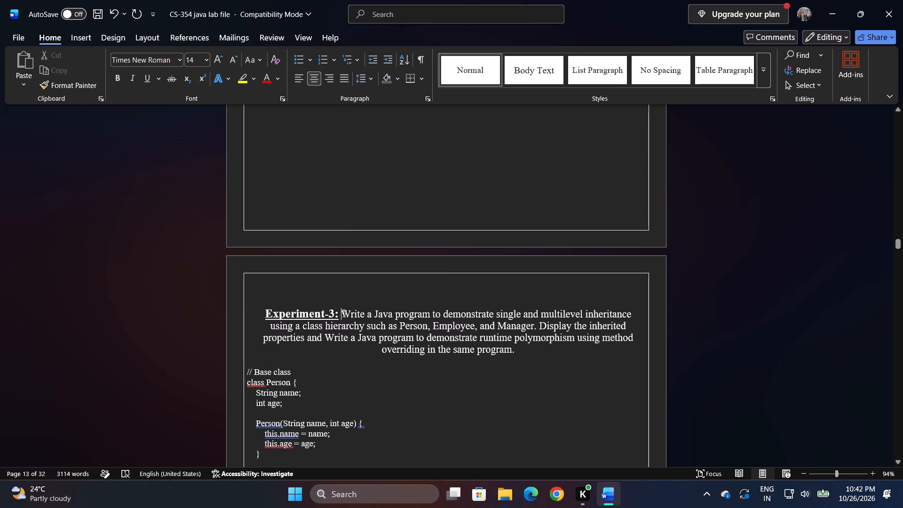
pyautogui.press('Return')
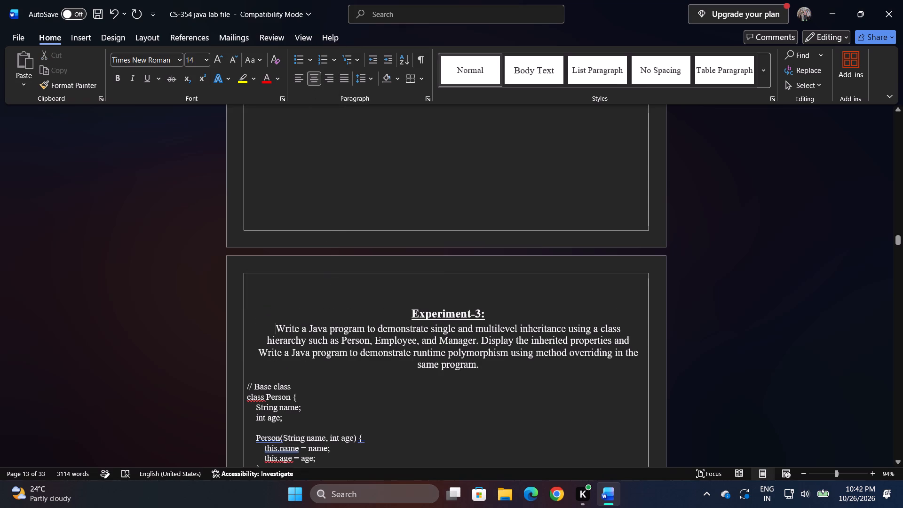
# Left-align the Experiment-3 problem statement below its centred heading.
pyautogui.click(379, 348)
pyautogui.moveTo(274, 324); pyautogui.dragTo(485, 364)
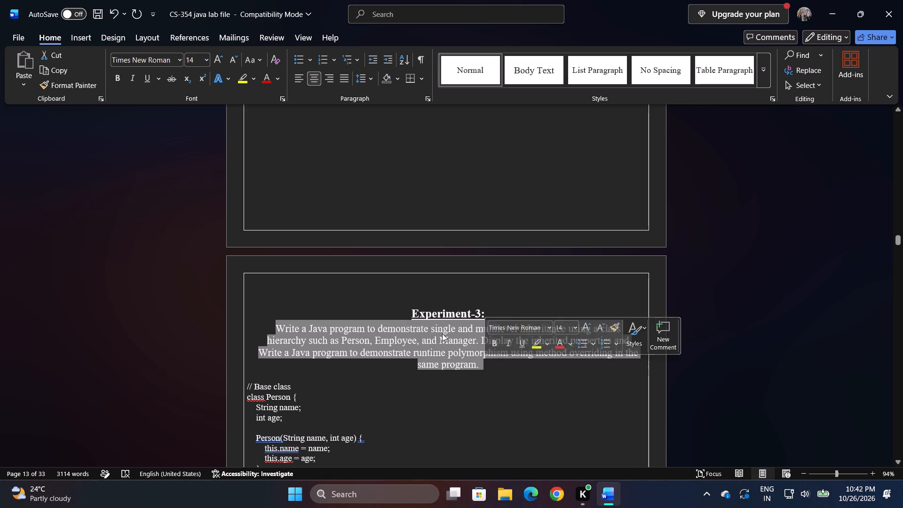
pyautogui.click(301, 80)
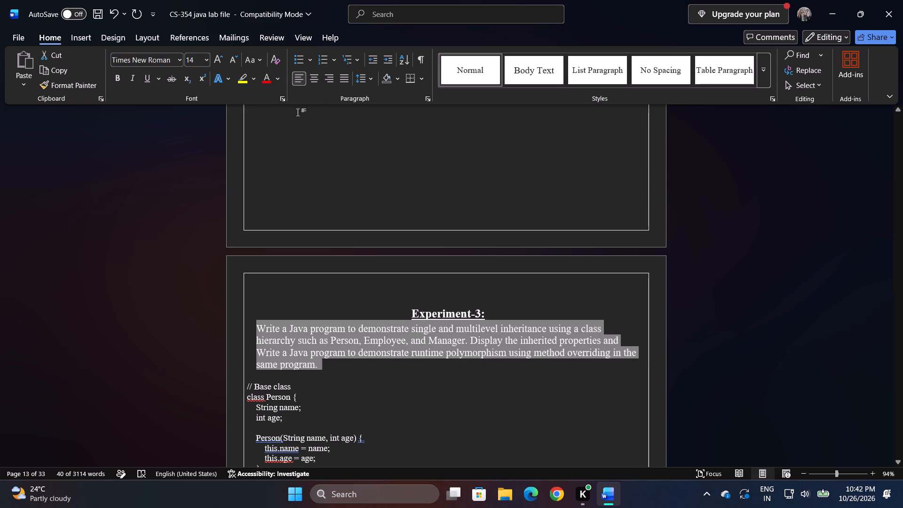
pyautogui.click(404, 381)
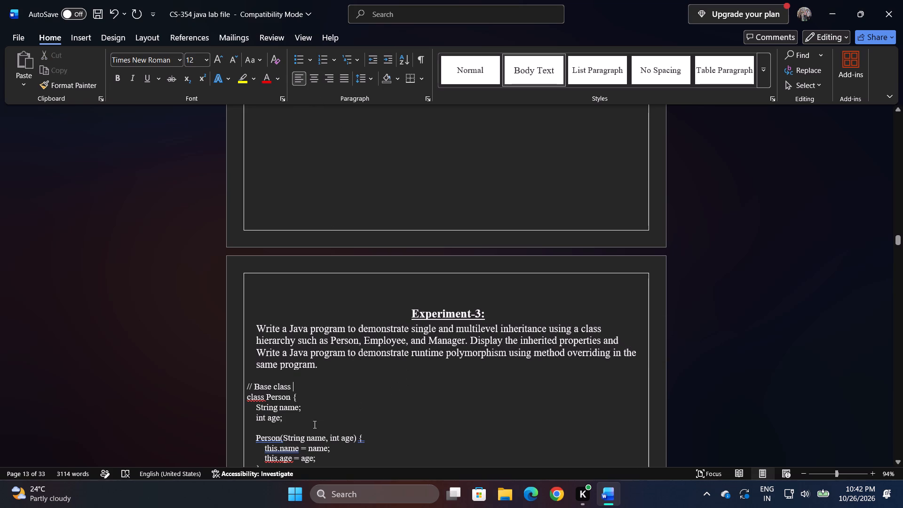
pyautogui.click(276, 436)
pyautogui.click(307, 347)
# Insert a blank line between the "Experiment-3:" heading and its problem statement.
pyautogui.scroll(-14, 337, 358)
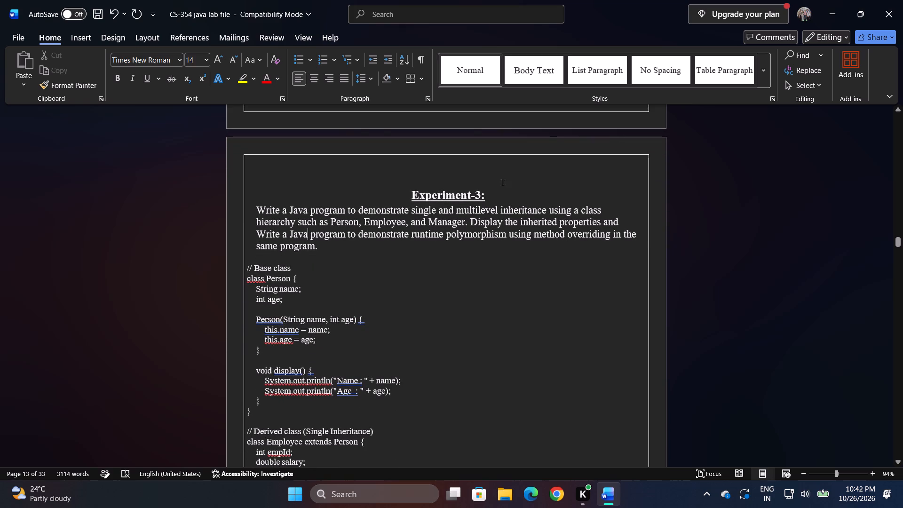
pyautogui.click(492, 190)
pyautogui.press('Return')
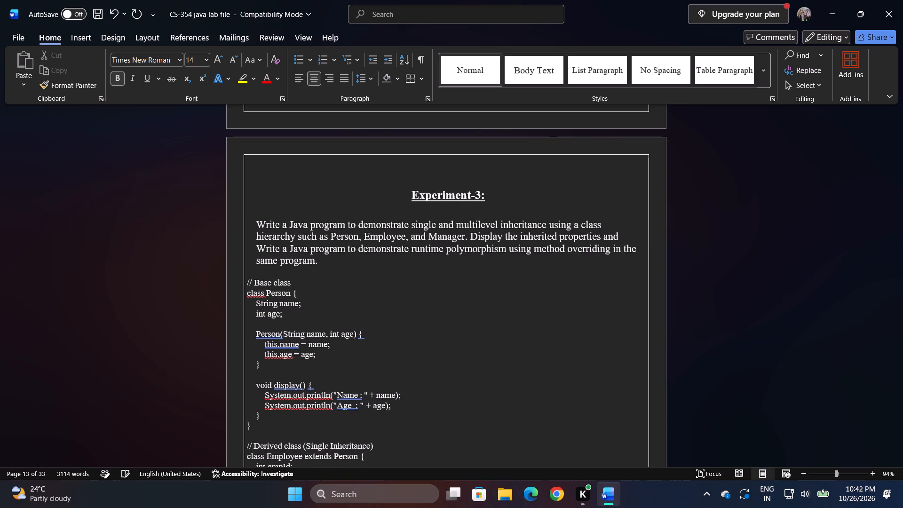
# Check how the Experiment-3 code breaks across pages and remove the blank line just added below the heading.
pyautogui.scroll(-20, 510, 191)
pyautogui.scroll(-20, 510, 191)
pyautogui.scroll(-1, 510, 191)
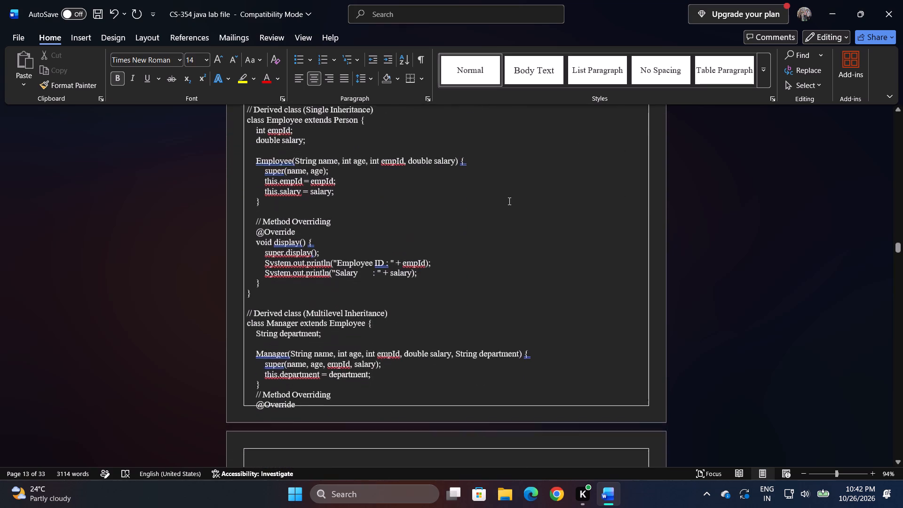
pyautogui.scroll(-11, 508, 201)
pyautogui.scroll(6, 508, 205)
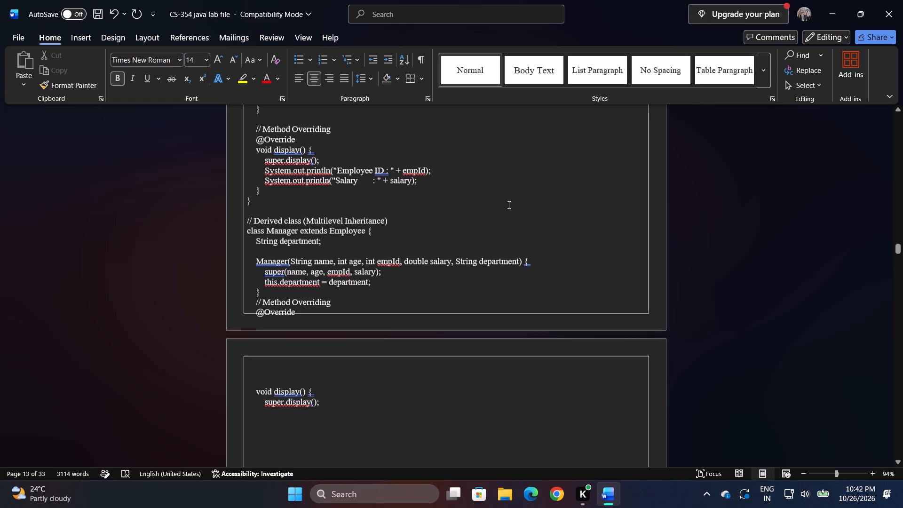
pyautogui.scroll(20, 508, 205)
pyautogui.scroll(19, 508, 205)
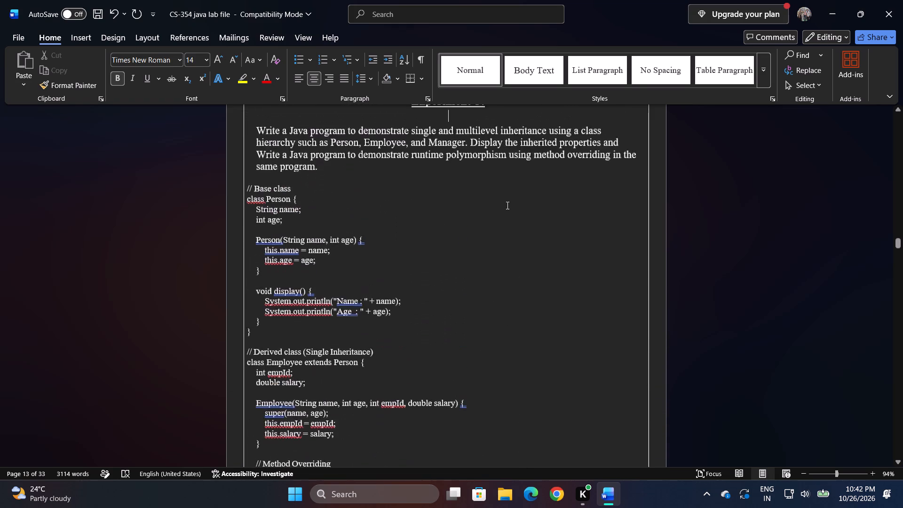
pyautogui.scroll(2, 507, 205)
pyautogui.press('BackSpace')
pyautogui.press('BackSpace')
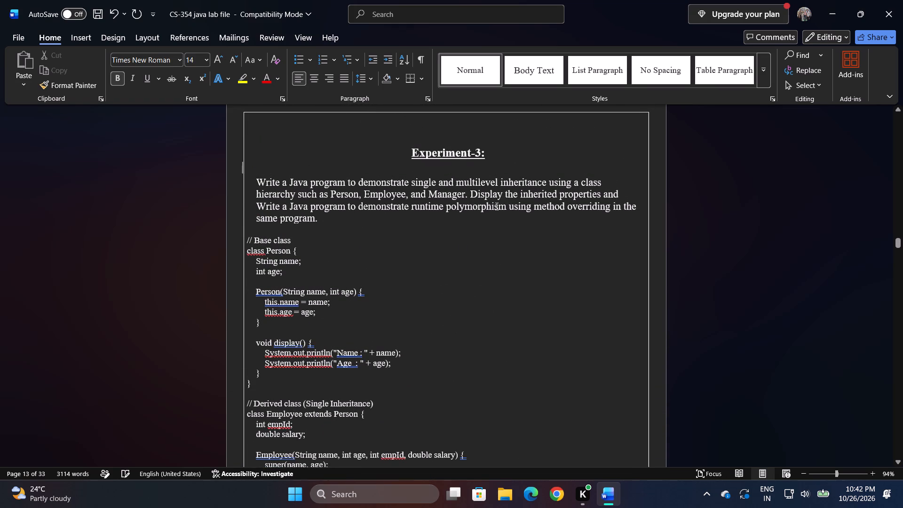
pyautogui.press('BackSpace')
# Examine how the Experiment-3 code is split across its pages, from the Person class through the InheritanceDemo main class.
pyautogui.scroll(-17, 581, 172)
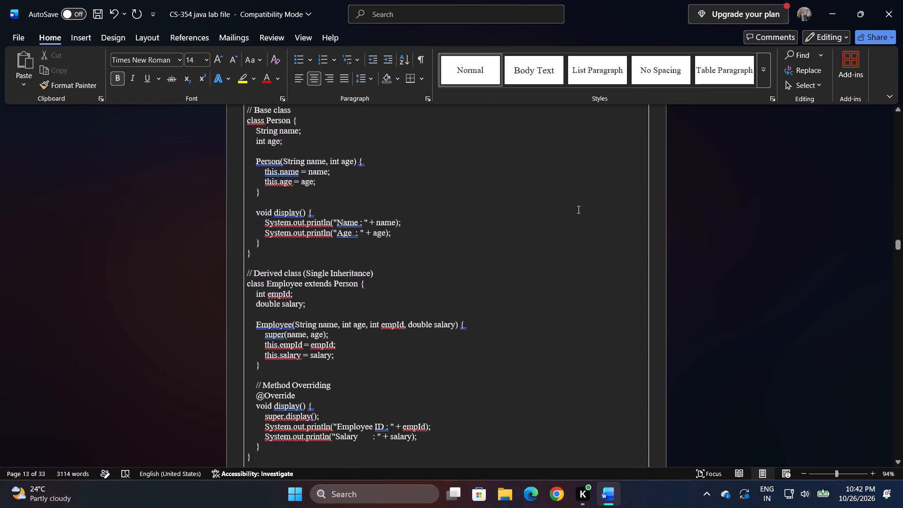
pyautogui.scroll(-20, 578, 209)
pyautogui.scroll(-20, 578, 209)
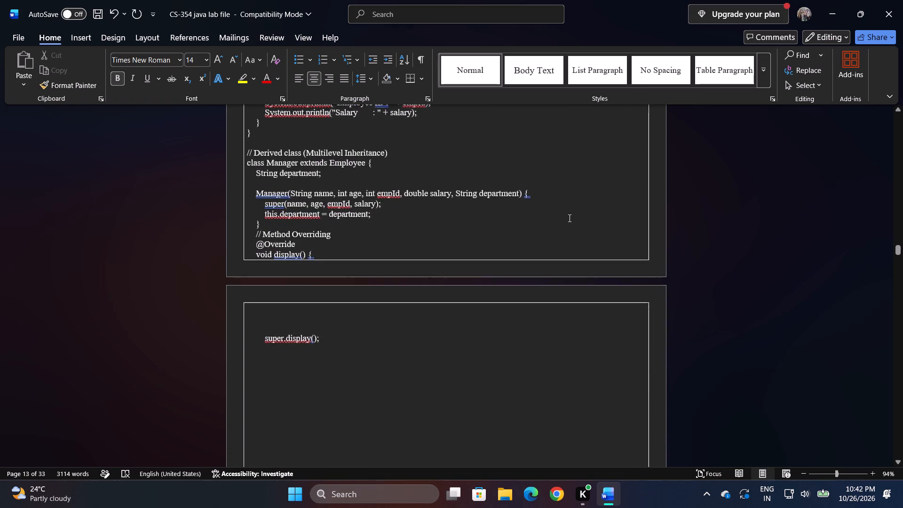
pyautogui.scroll(-20, 569, 218)
pyautogui.scroll(-20, 569, 218)
pyautogui.scroll(-10, 569, 218)
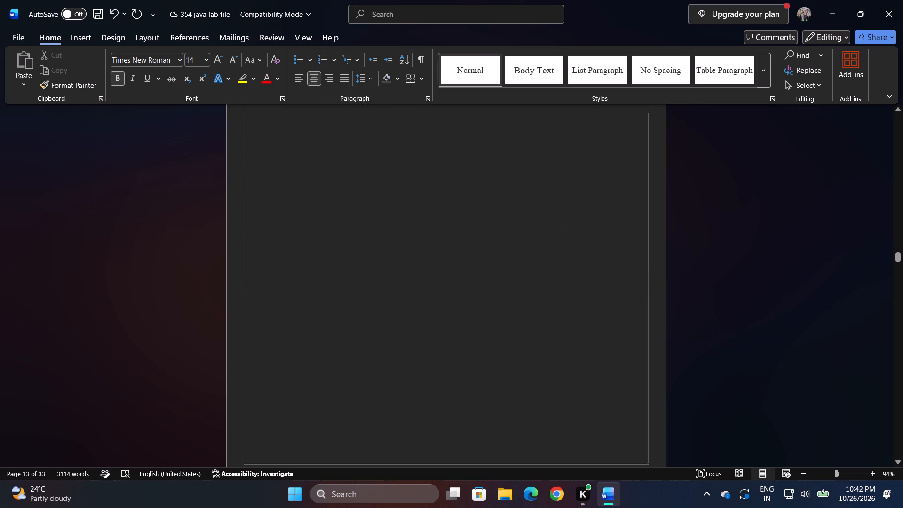
pyautogui.scroll(-20, 562, 229)
pyautogui.scroll(-5, 562, 229)
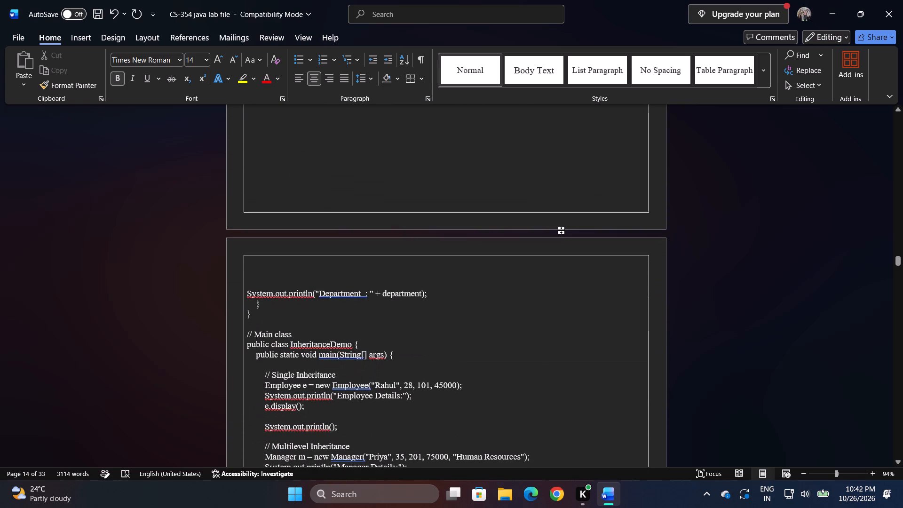
pyautogui.scroll(15, 561, 230)
pyautogui.scroll(15, 561, 230)
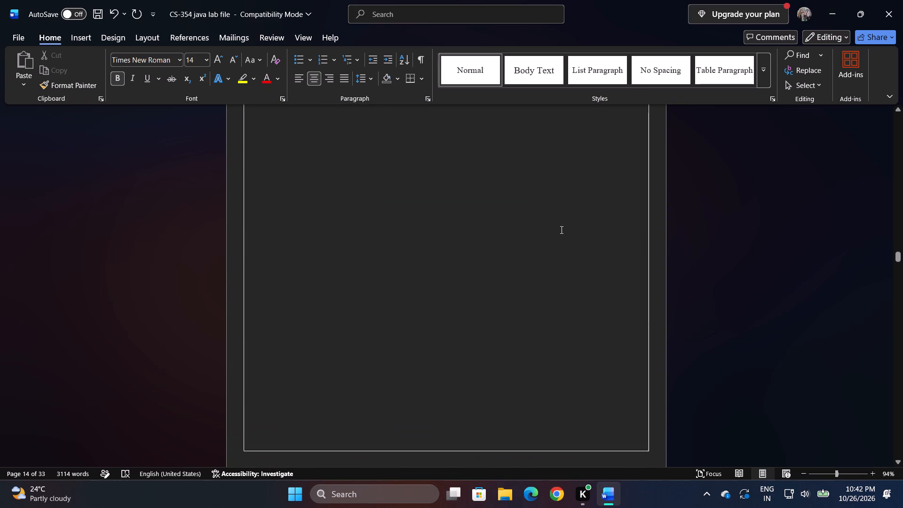
pyautogui.scroll(11, 561, 230)
pyautogui.scroll(20, 561, 230)
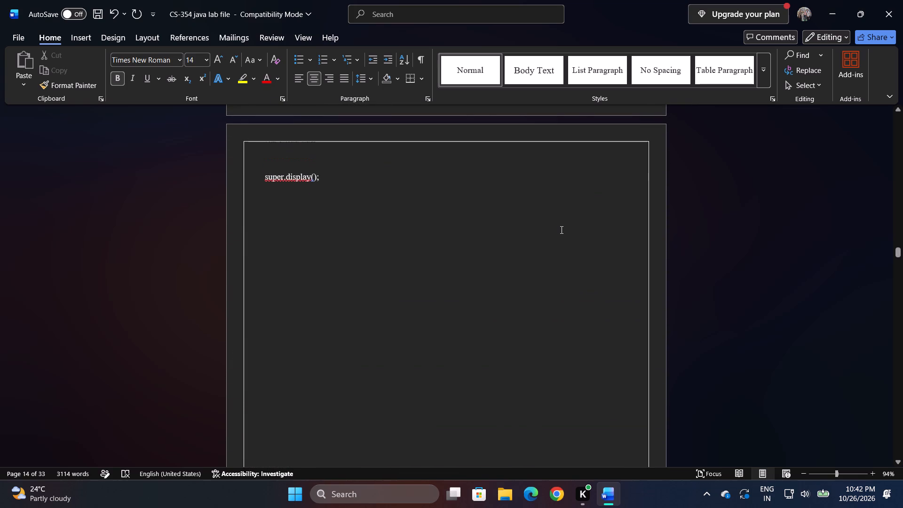
pyautogui.scroll(7, 561, 230)
pyautogui.scroll(-20, 561, 230)
pyautogui.scroll(-3, 561, 230)
pyautogui.scroll(8, 558, 230)
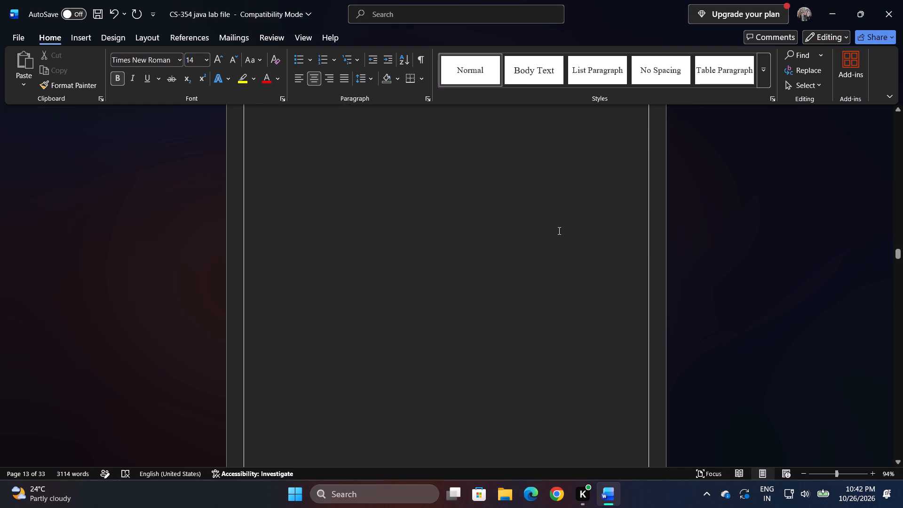
pyautogui.scroll(16, 558, 230)
pyautogui.scroll(-7, 558, 230)
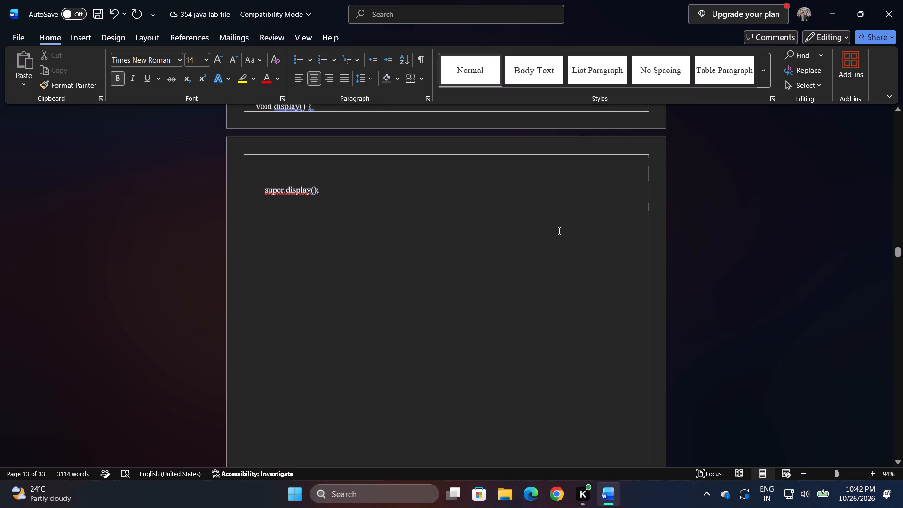
pyautogui.scroll(-20, 558, 230)
pyautogui.scroll(-20, 558, 230)
pyautogui.scroll(-6, 558, 230)
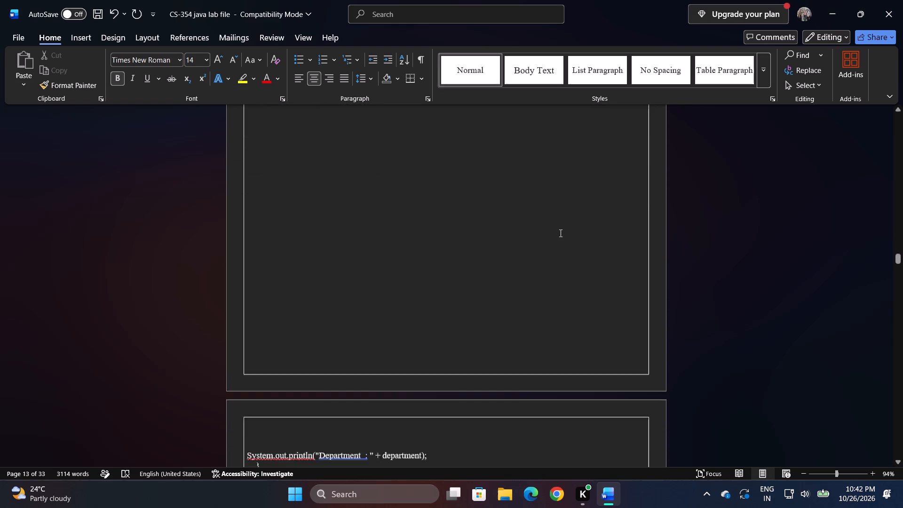
pyautogui.scroll(-6, 560, 233)
pyautogui.scroll(-20, 556, 238)
pyautogui.scroll(-8, 556, 238)
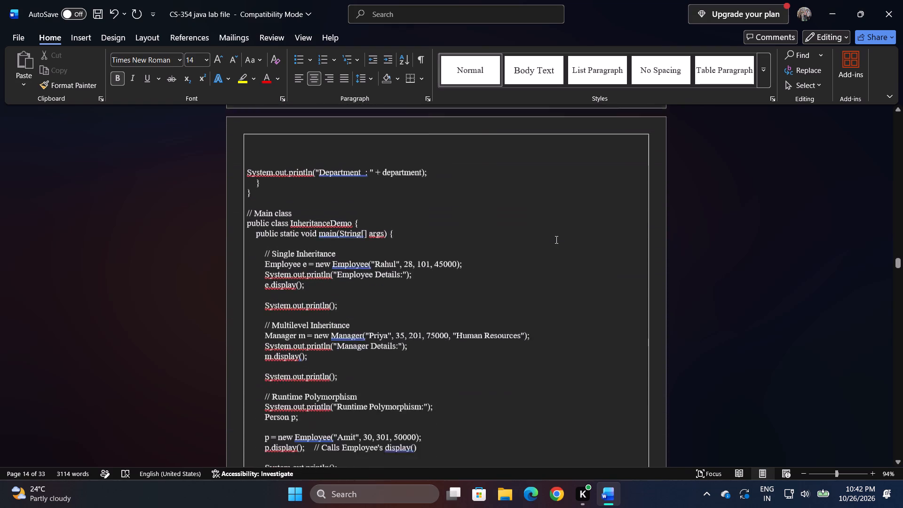
pyautogui.scroll(-15, 555, 239)
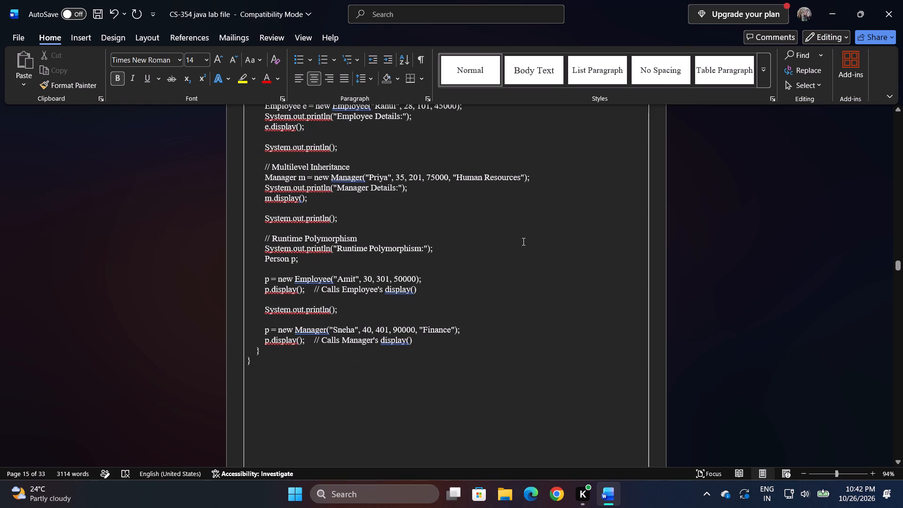
pyautogui.scroll(16, 521, 241)
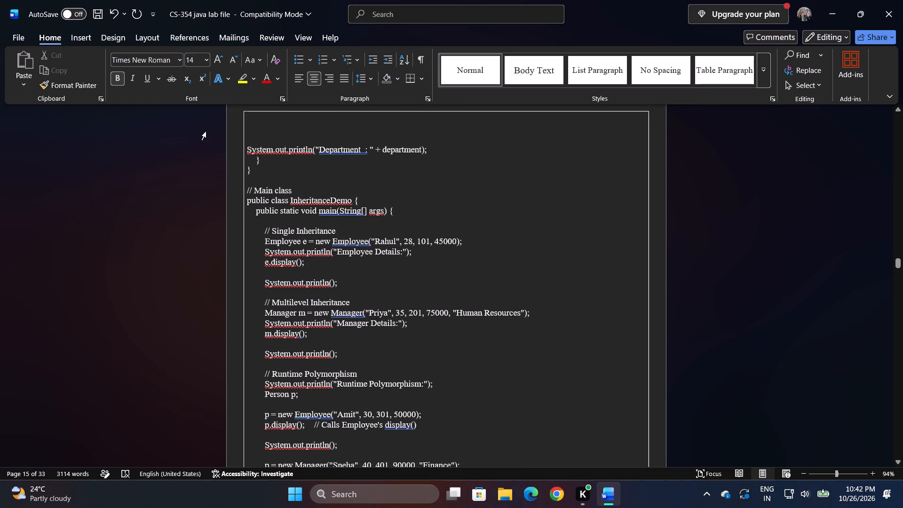
# Insert a blank line above the System.out.println line for Department at the top of page 15.
pyautogui.click(261, 133)
pyautogui.click(250, 141)
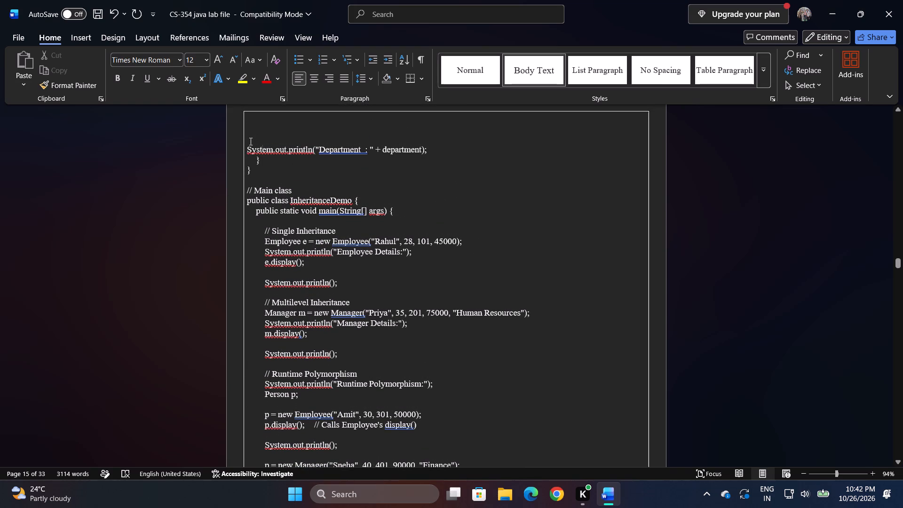
pyautogui.click(248, 156)
pyautogui.click(246, 150)
pyautogui.press('Return')
pyautogui.press('Up')
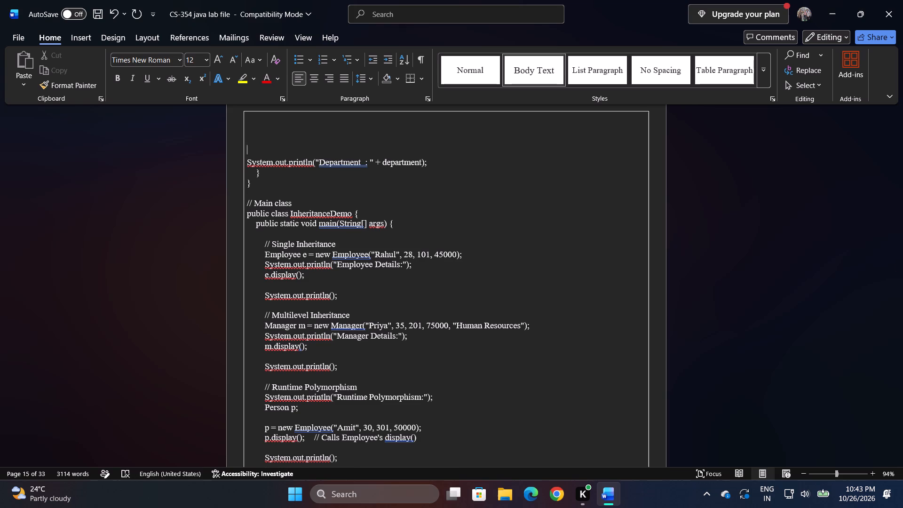
pyautogui.press('Up')
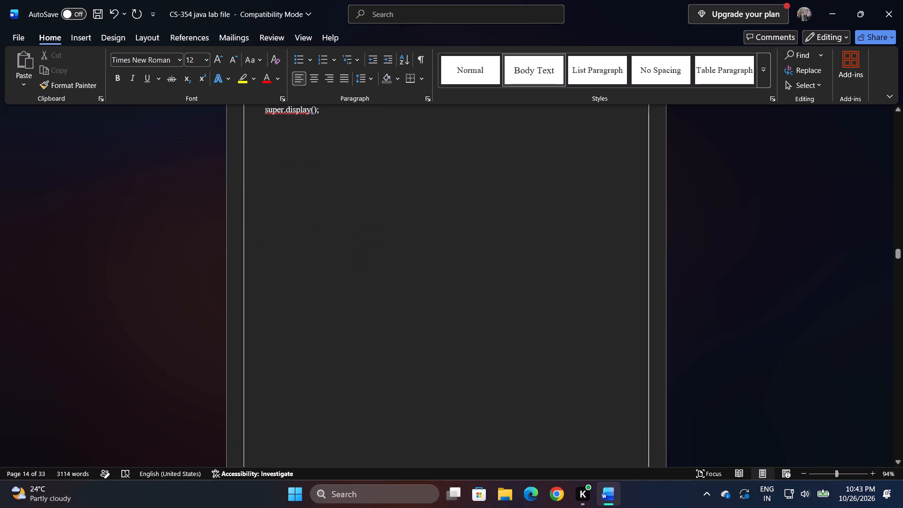
pyautogui.press('Down')
pyautogui.press('Down')
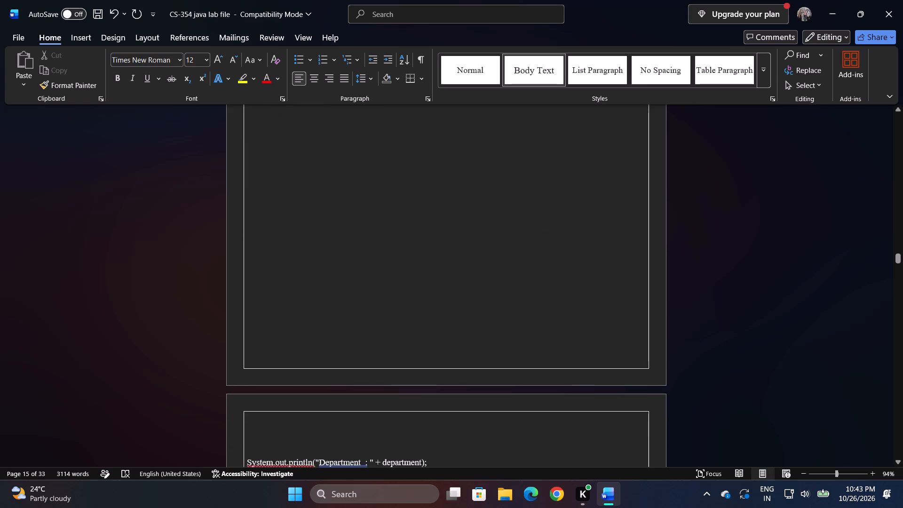
pyautogui.press('Up')
# Move the stranded "super.display();" line from its near-empty page to the blank line above the Department print statement.
pyautogui.scroll(11, 283, 181)
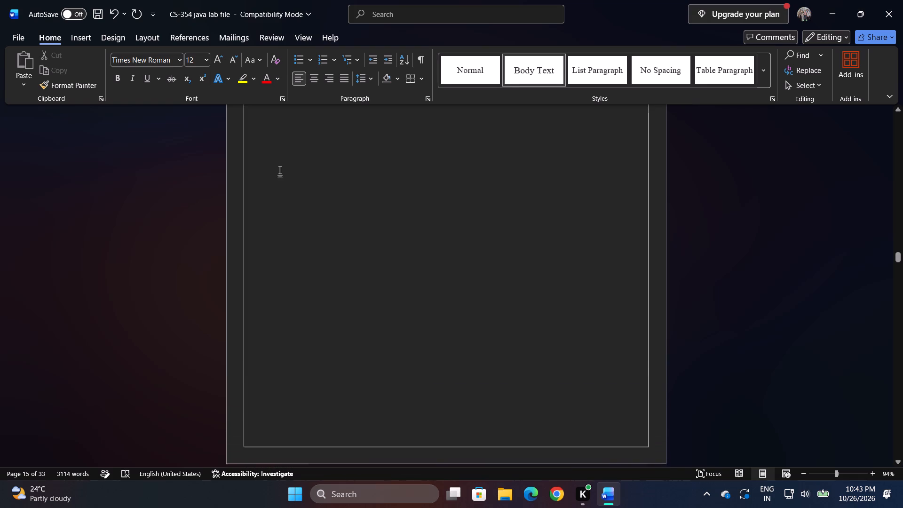
pyautogui.scroll(20, 280, 170)
pyautogui.scroll(10, 280, 170)
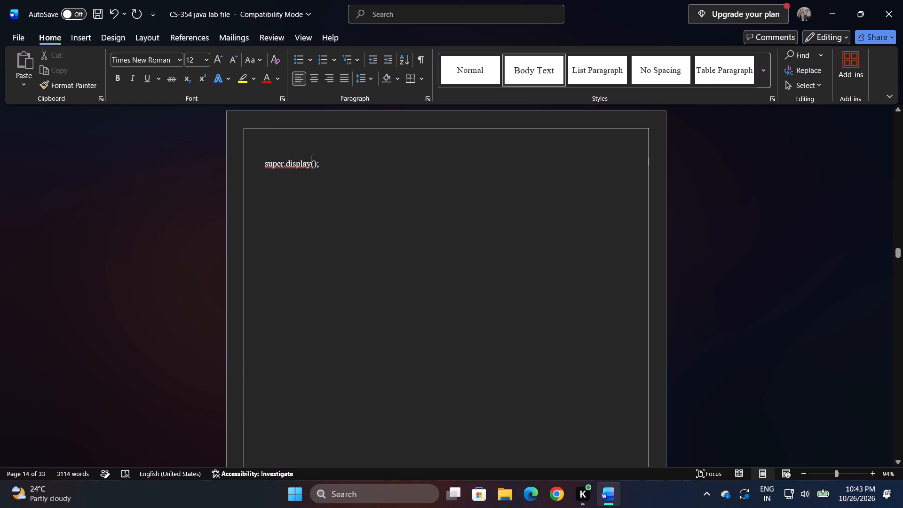
pyautogui.moveTo(321, 164); pyautogui.dragTo(259, 164)
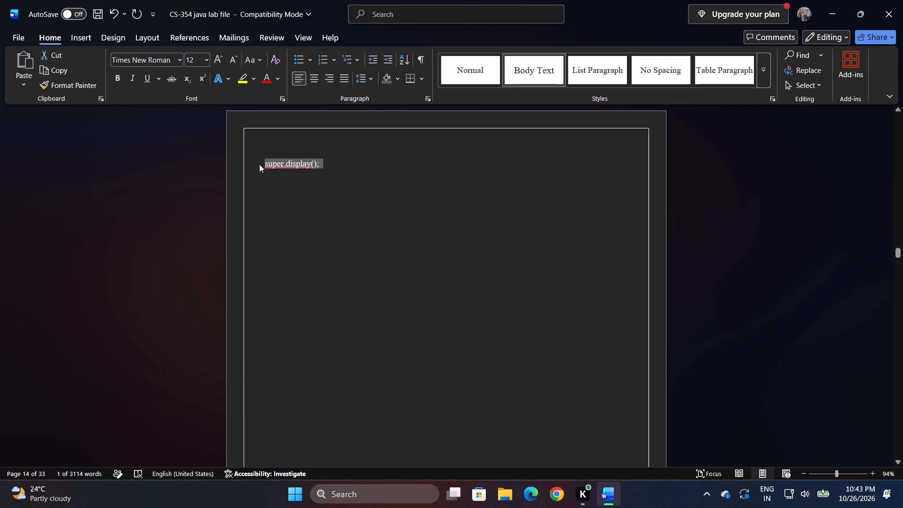
pyautogui.hotkey('ctrl', 'x')
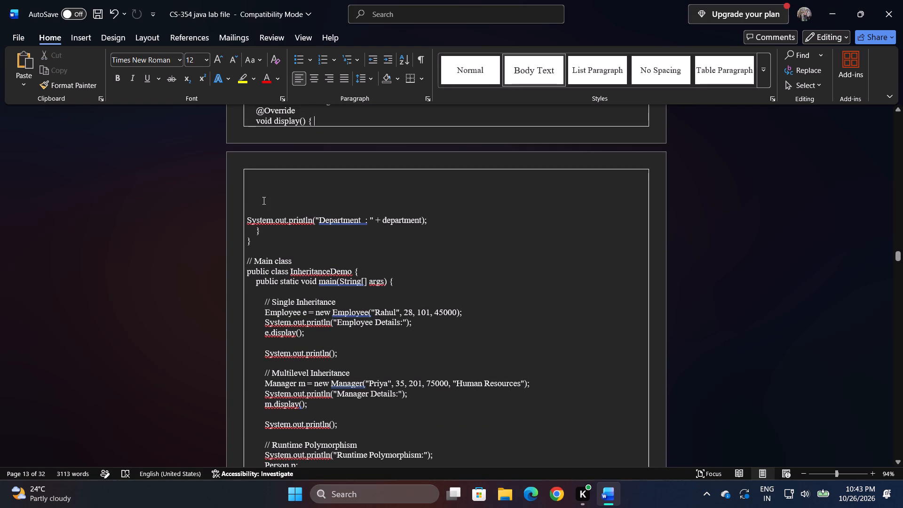
pyautogui.click(263, 202)
pyautogui.click(254, 203)
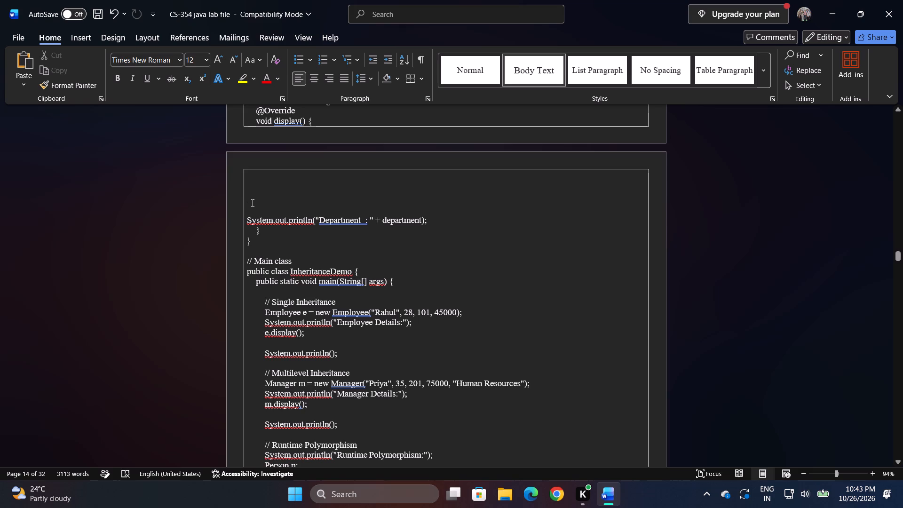
pyautogui.hotkey('ctrl', 'v')
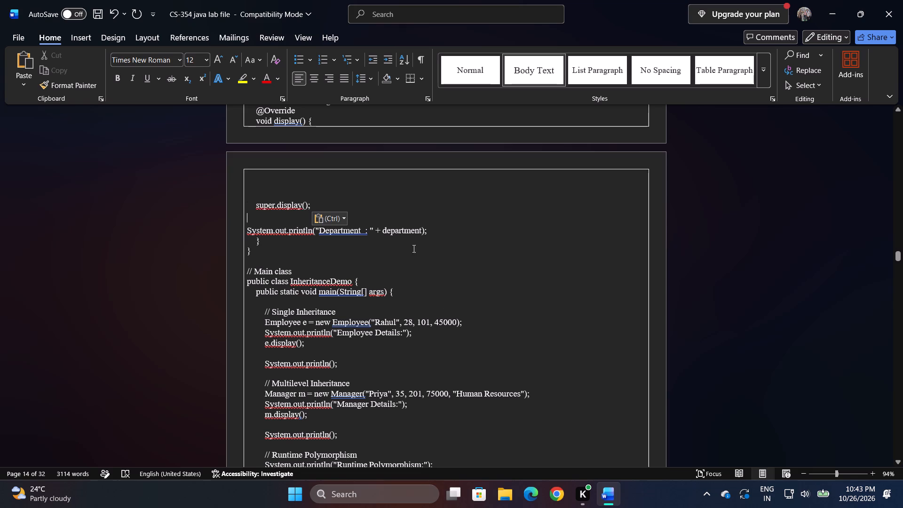
pyautogui.click(463, 223)
pyautogui.scroll(13, 534, 224)
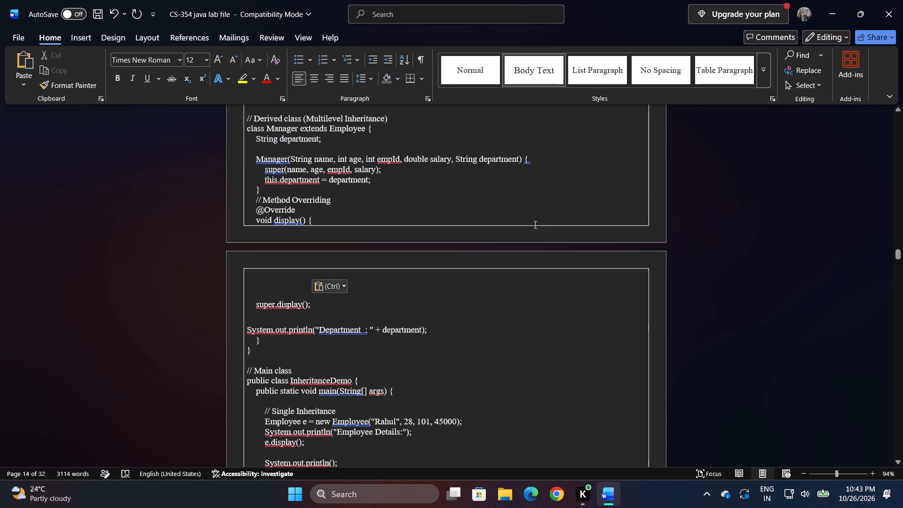
# Check how the rest of the Experiment-3 code and its console output image are laid out across the pages.
pyautogui.scroll(-20, 534, 224)
pyautogui.scroll(-20, 534, 224)
pyautogui.scroll(-4, 534, 224)
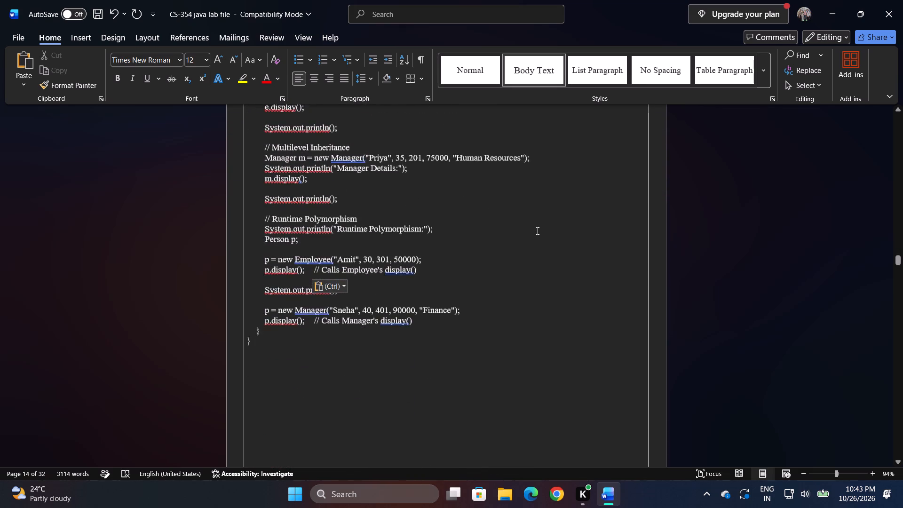
pyautogui.scroll(-6, 537, 230)
pyautogui.click(323, 198)
pyautogui.scroll(-10, 324, 198)
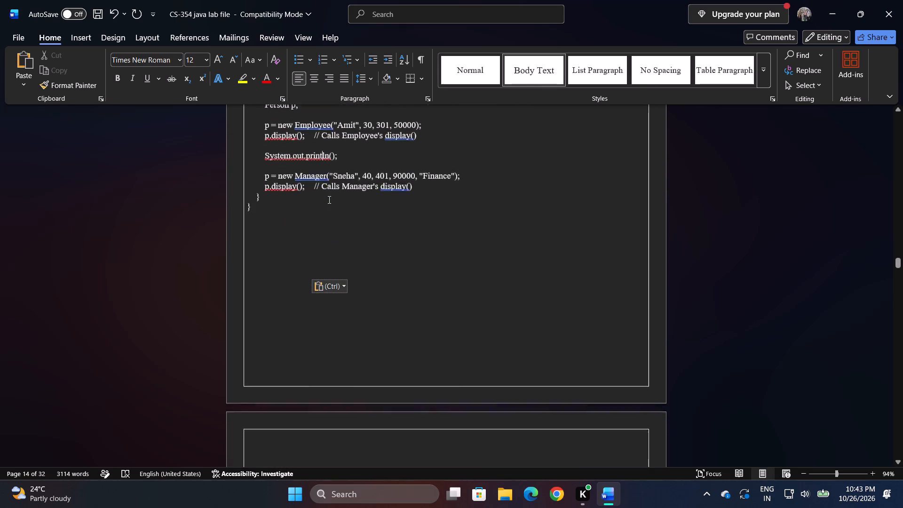
pyautogui.scroll(-20, 328, 199)
pyautogui.scroll(-20, 328, 199)
pyautogui.scroll(-3, 328, 199)
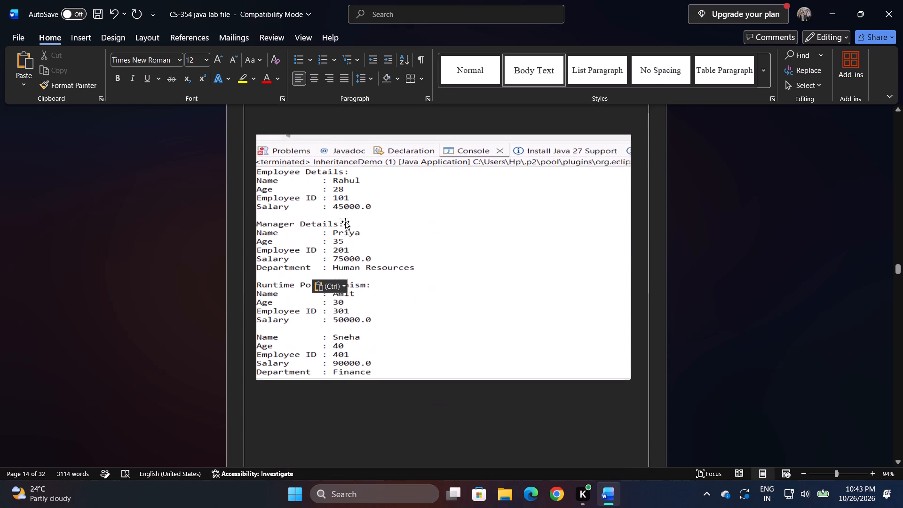
pyautogui.scroll(-5, 345, 222)
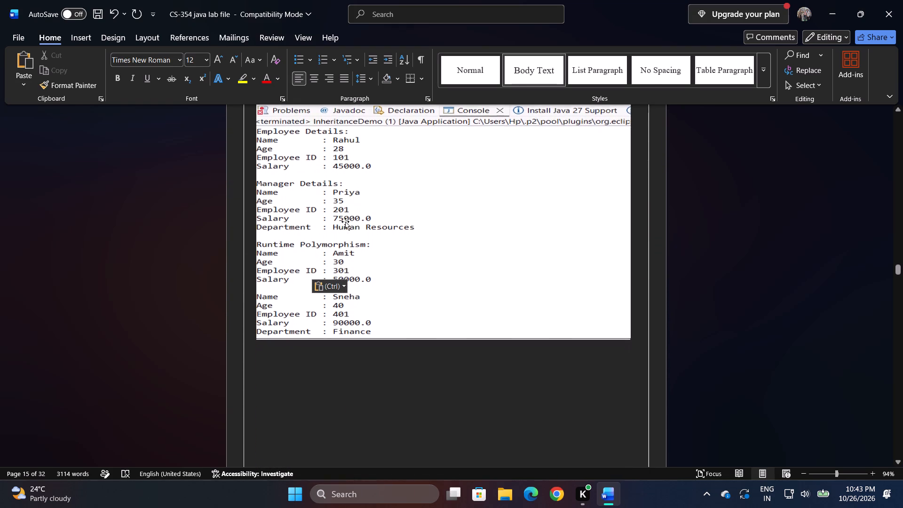
pyautogui.scroll(-7, 345, 222)
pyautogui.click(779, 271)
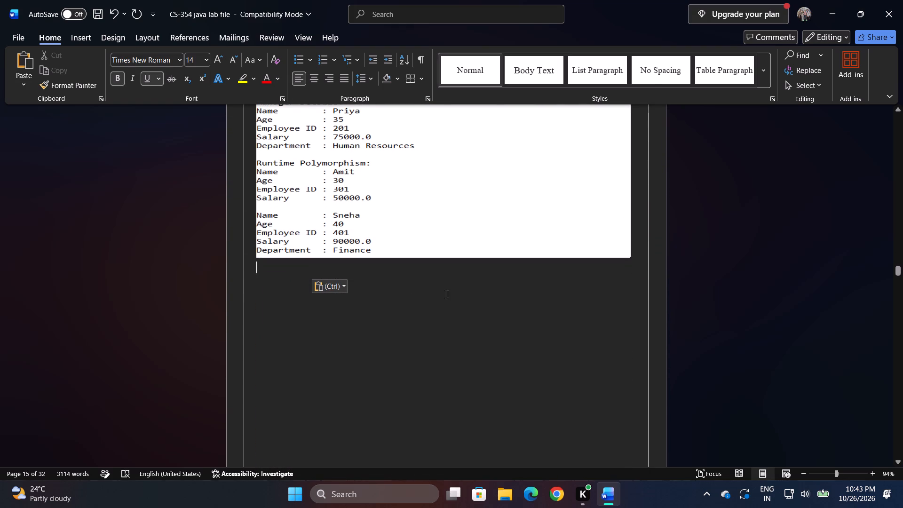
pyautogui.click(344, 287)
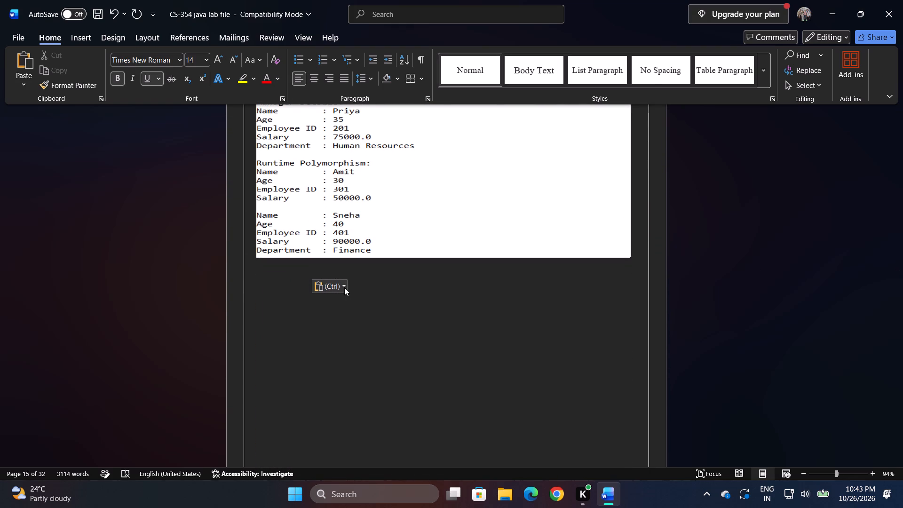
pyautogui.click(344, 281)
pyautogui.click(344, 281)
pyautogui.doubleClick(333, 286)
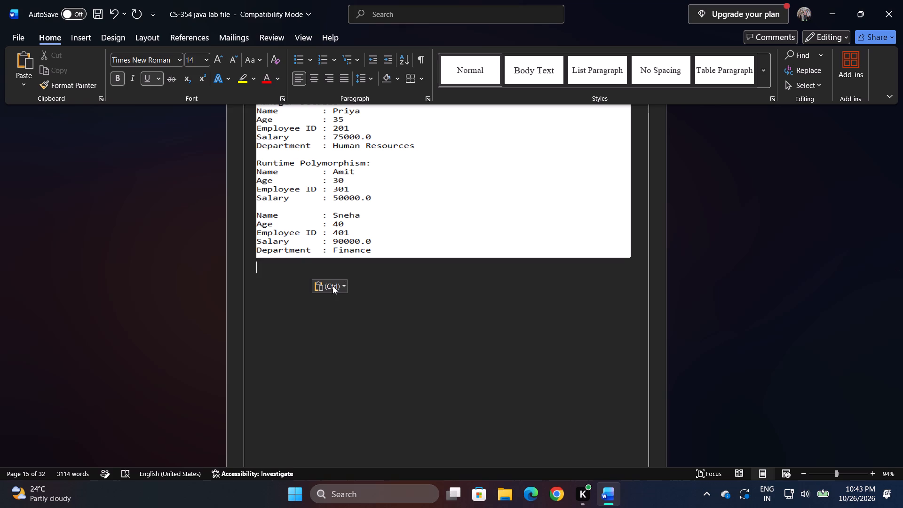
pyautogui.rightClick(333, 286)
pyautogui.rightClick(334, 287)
# Remove the hyphen after "Experiment-4:" and put the problem statement on its own line below the heading.
pyautogui.scroll(-20, 504, 292)
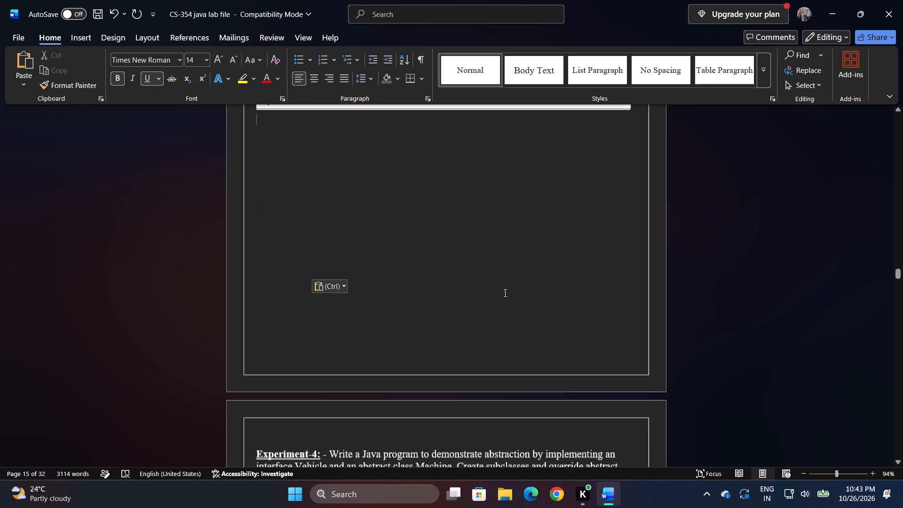
pyautogui.scroll(-13, 504, 293)
pyautogui.tripleClick(861, 233)
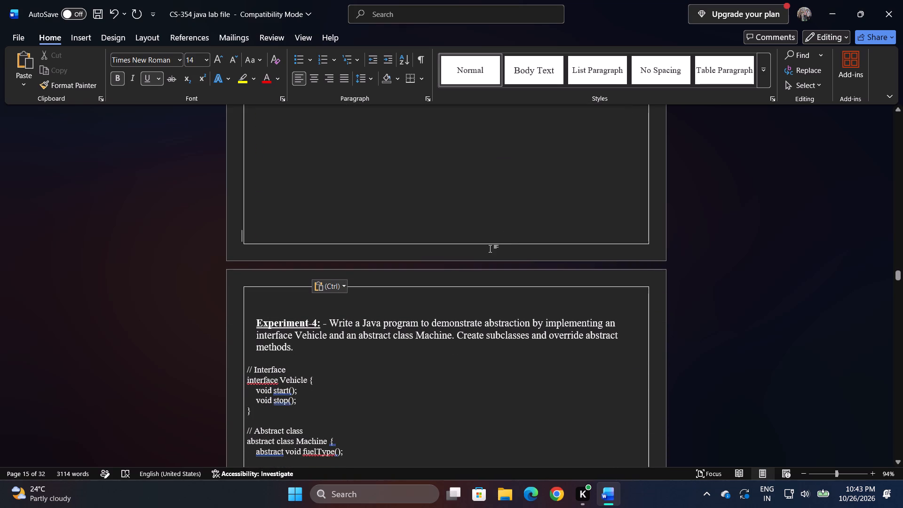
pyautogui.scroll(-12, 490, 248)
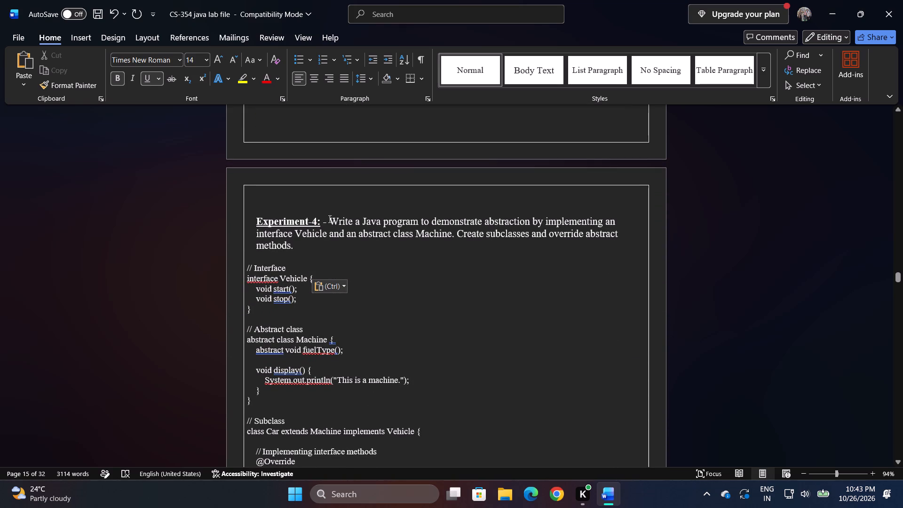
pyautogui.click(327, 223)
pyautogui.press('BackSpace')
pyautogui.press('Return')
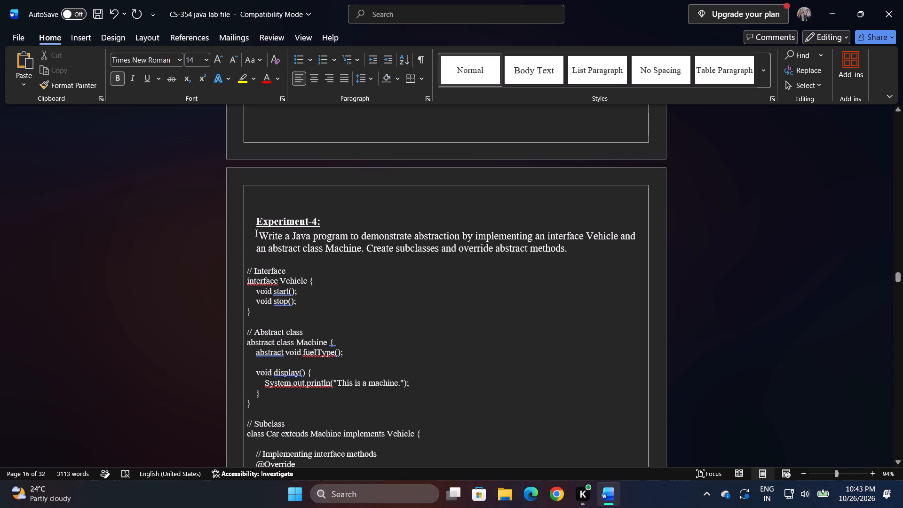
# Set the Experiment-4 heading to font size 16 and centre it.
pyautogui.moveTo(329, 223); pyautogui.dragTo(207, 230)
pyautogui.moveTo(207, 230); pyautogui.dragTo(228, 225)
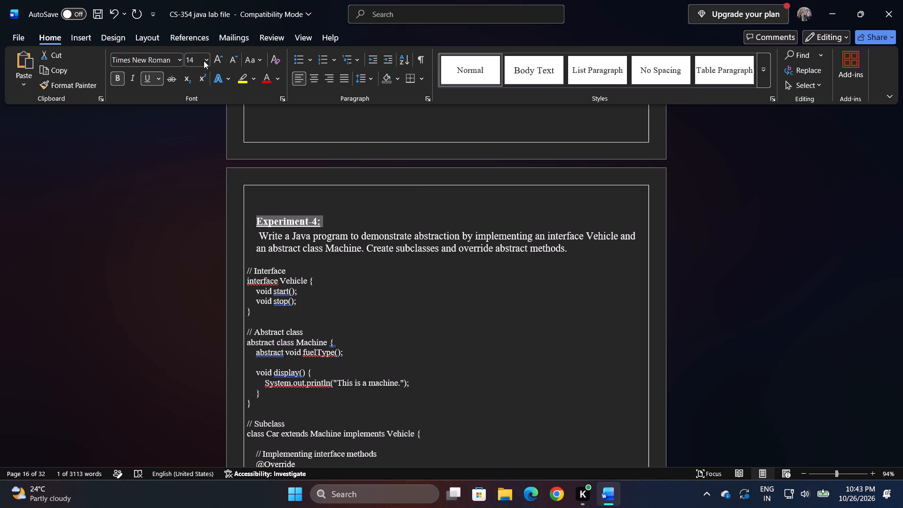
pyautogui.click(206, 60)
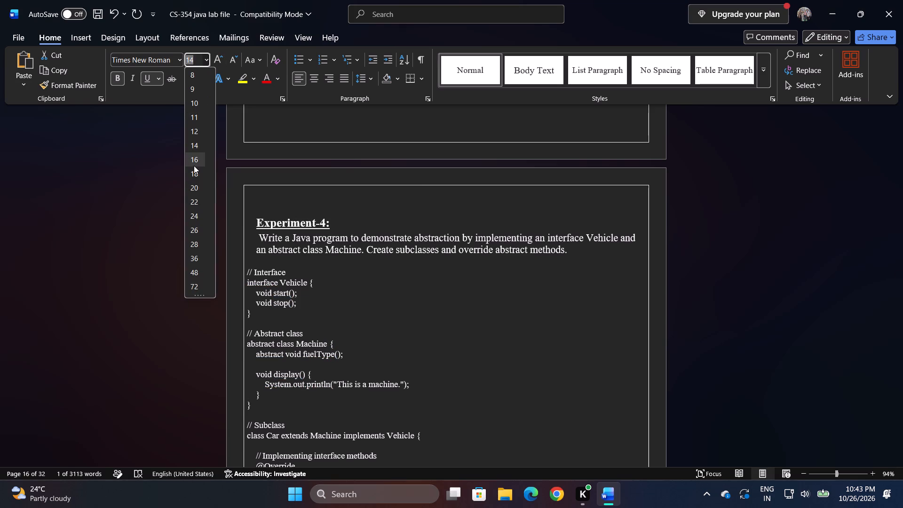
pyautogui.click(194, 166)
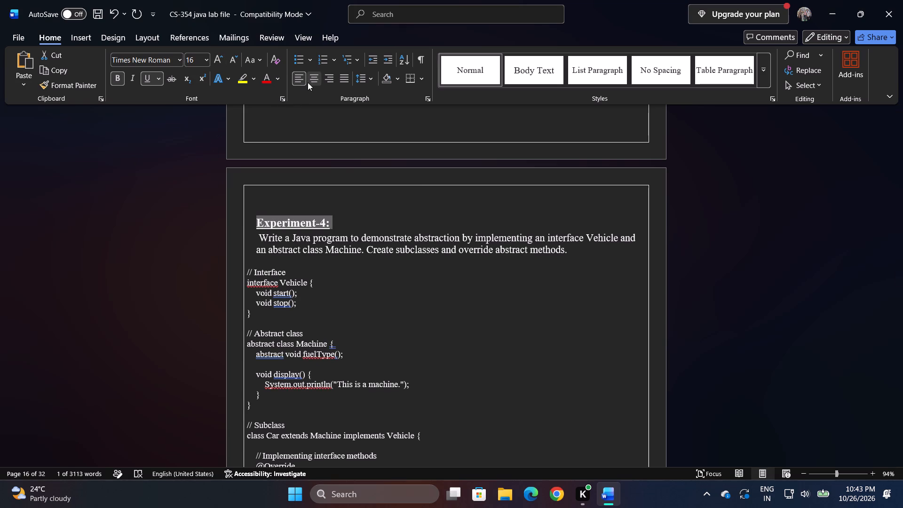
pyautogui.click(308, 82)
# Justify the Experiment-4 problem statement below the heading.
pyautogui.moveTo(254, 234); pyautogui.dragTo(383, 246)
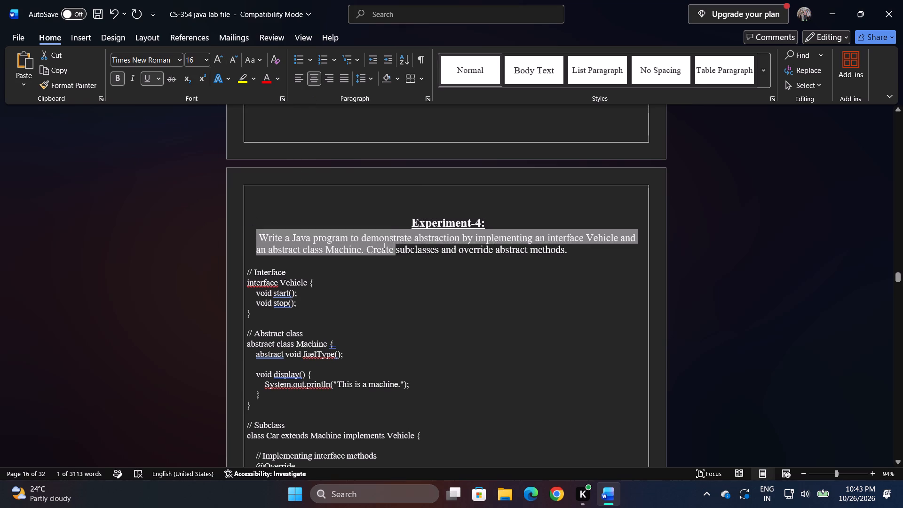
pyautogui.moveTo(383, 246); pyautogui.dragTo(597, 246)
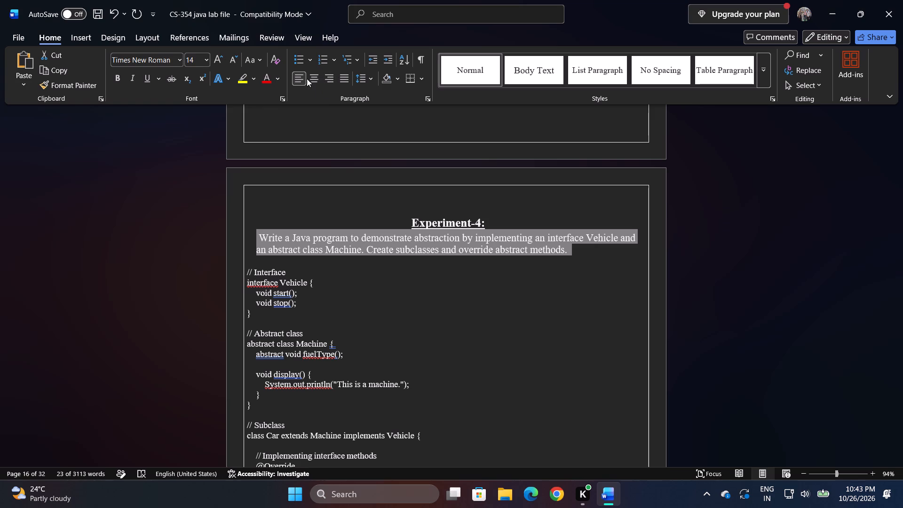
pyautogui.click(303, 81)
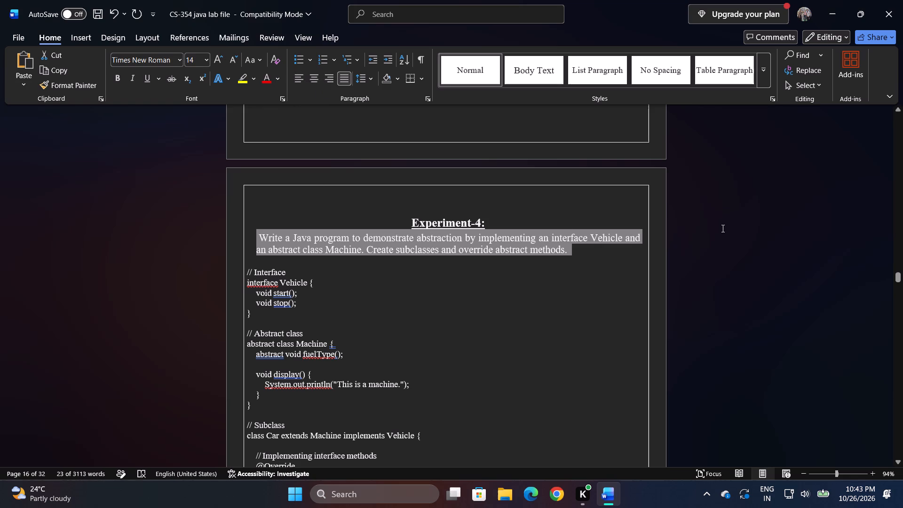
pyautogui.click(727, 228)
# Check the font sizes of the Experiment-4 code and problem statement and how the code and output image fall across pages.
pyautogui.scroll(-5, 375, 324)
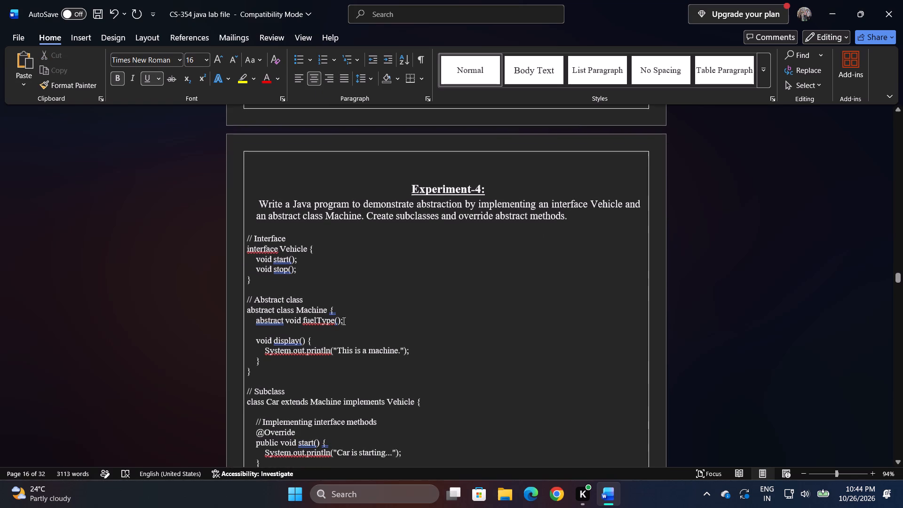
pyautogui.click(321, 321)
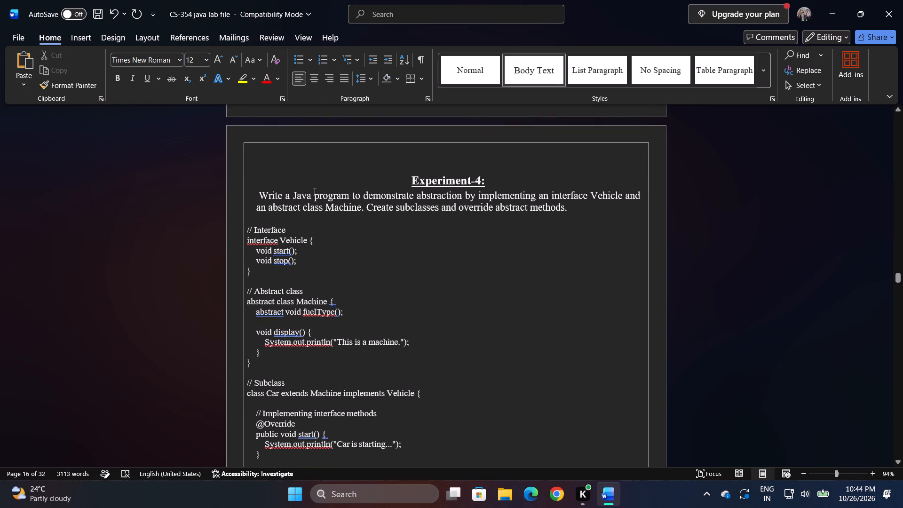
pyautogui.click(314, 192)
pyautogui.scroll(-20, 314, 193)
pyautogui.scroll(-3, 314, 193)
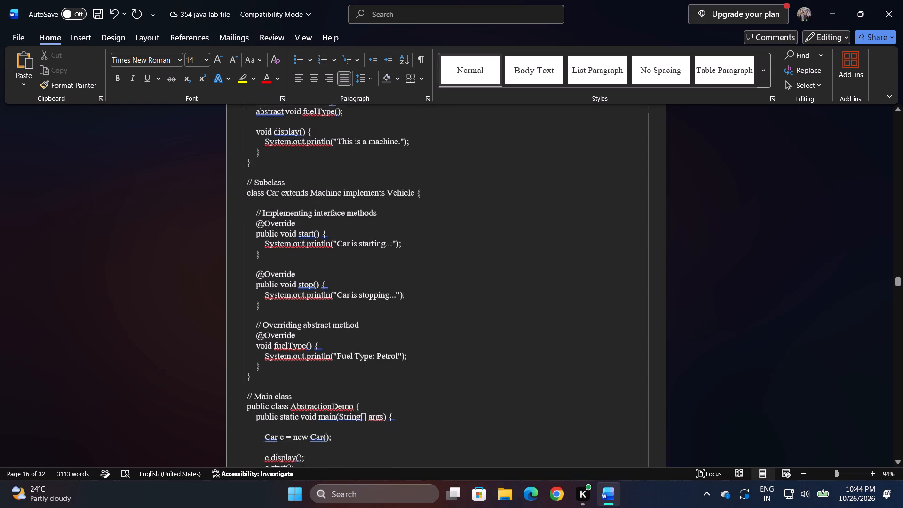
pyautogui.scroll(-20, 316, 198)
pyautogui.scroll(-15, 316, 198)
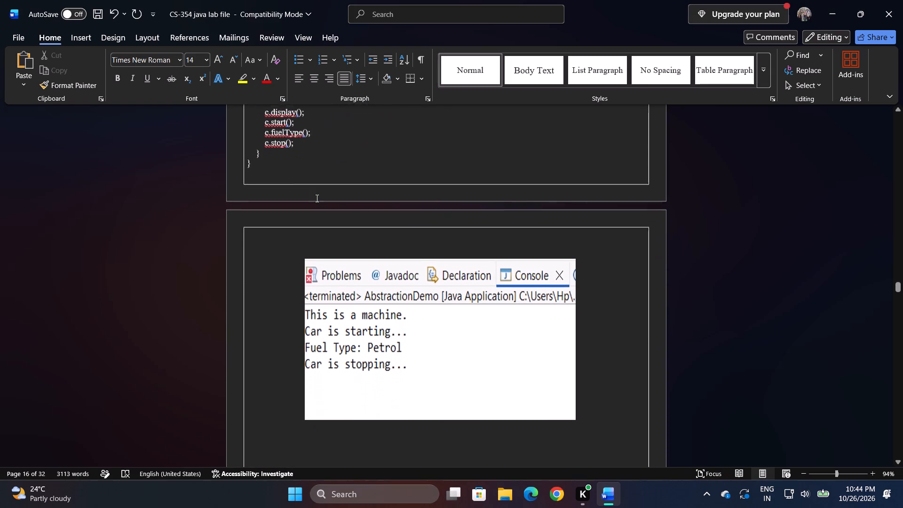
pyautogui.scroll(-20, 316, 198)
pyautogui.scroll(-15, 316, 198)
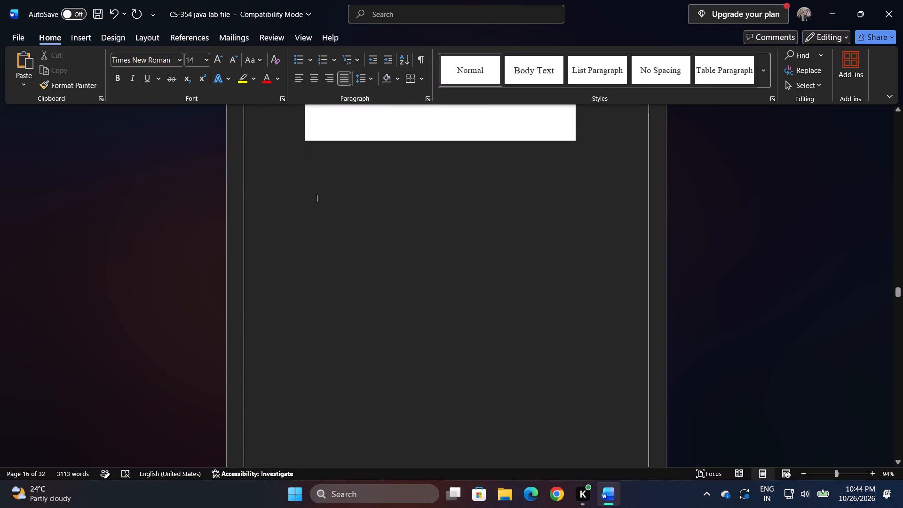
# Set the Experiment-5 heading to font size 16.
pyautogui.scroll(-20, 316, 198)
pyautogui.scroll(-15, 316, 198)
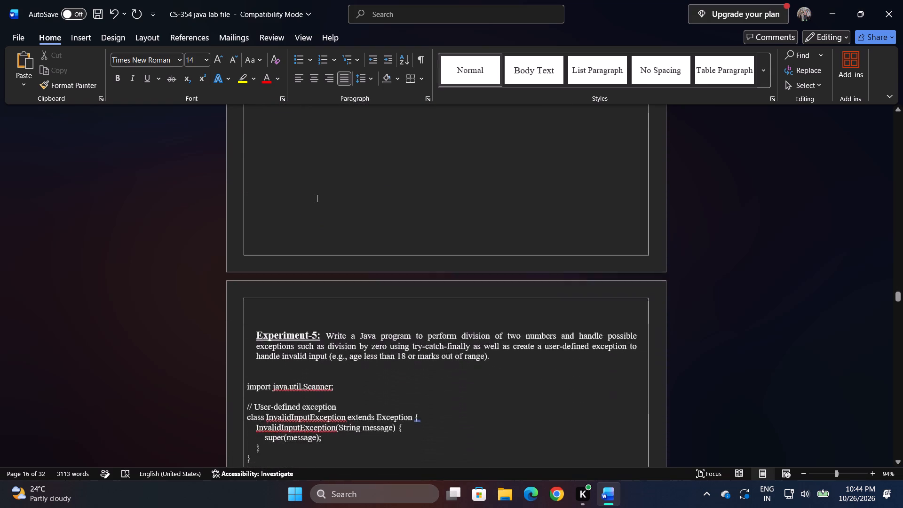
pyautogui.scroll(-9, 316, 198)
pyautogui.moveTo(324, 280); pyautogui.dragTo(309, 279)
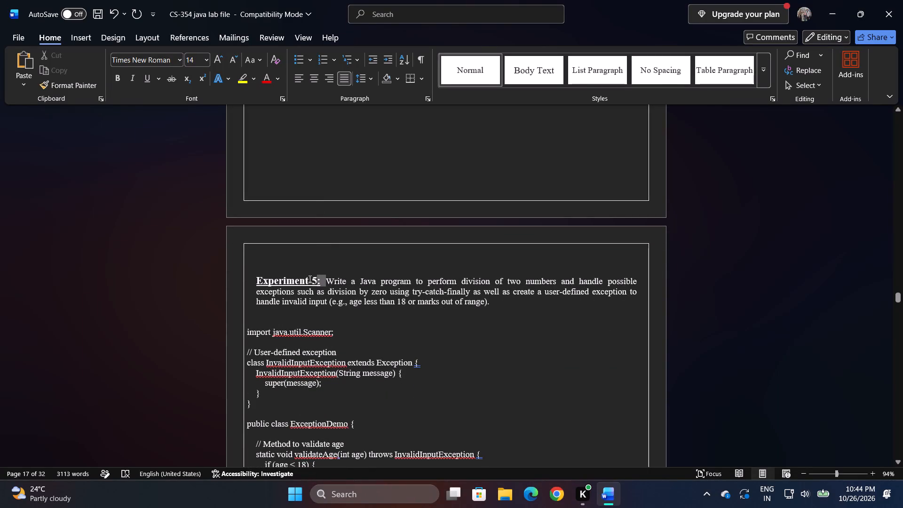
pyautogui.moveTo(309, 279); pyautogui.dragTo(262, 282)
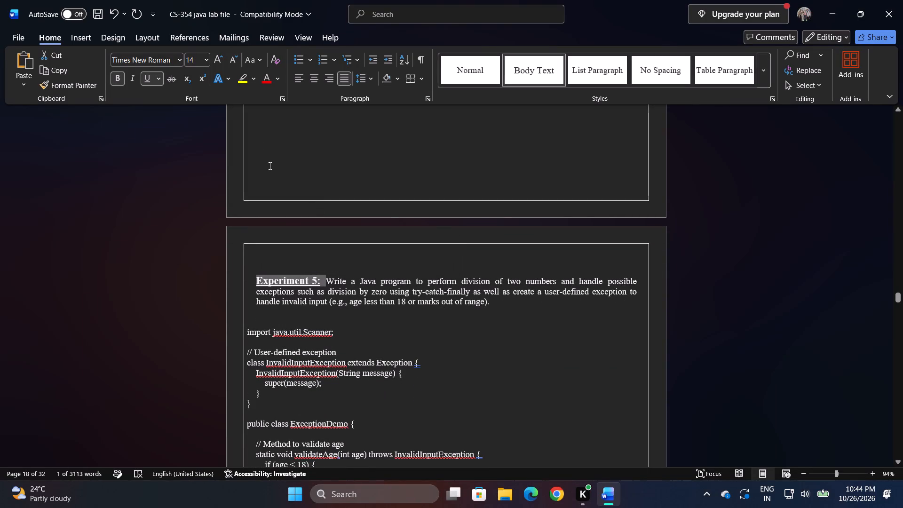
pyautogui.press('Return')
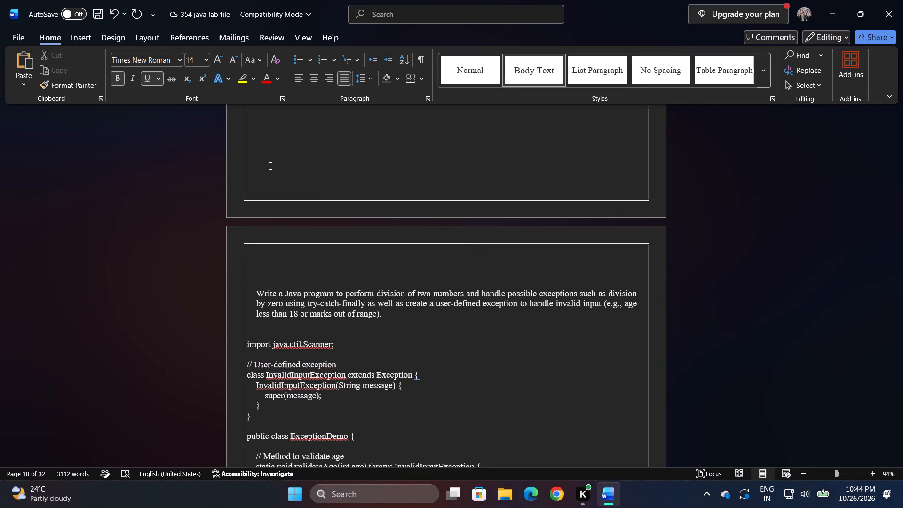
pyautogui.hotkey('ctrl', 'z')
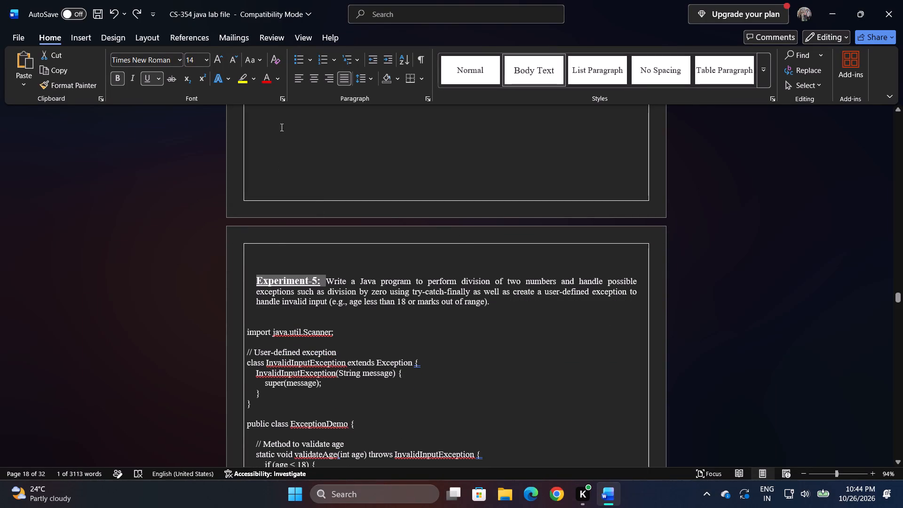
pyautogui.click(205, 65)
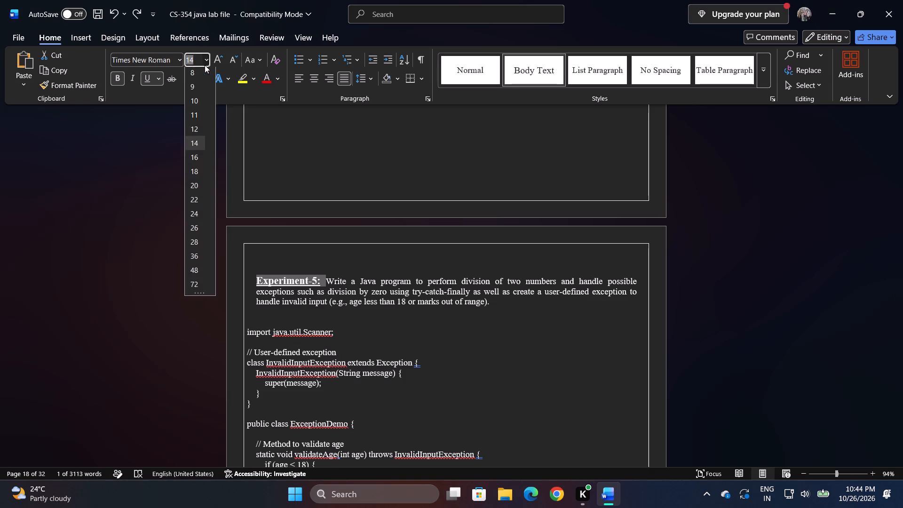
pyautogui.click(190, 153)
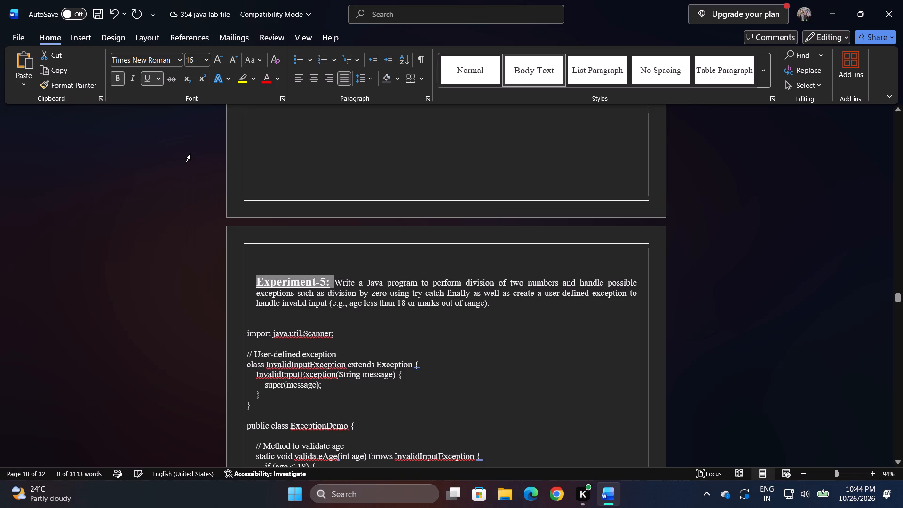
pyautogui.click(211, 248)
# Put the Experiment-5 problem statement on its own line and centre the heading above it.
pyautogui.click(326, 276)
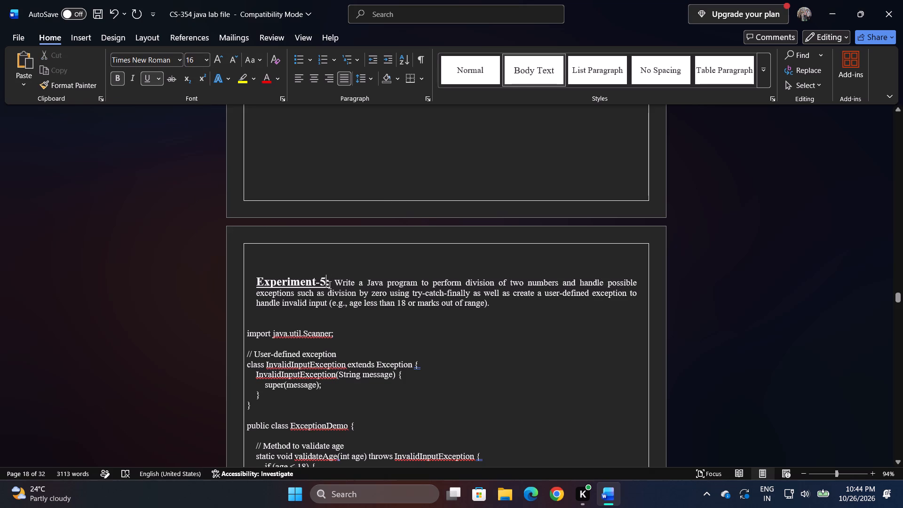
pyautogui.click(329, 279)
pyautogui.press('Return')
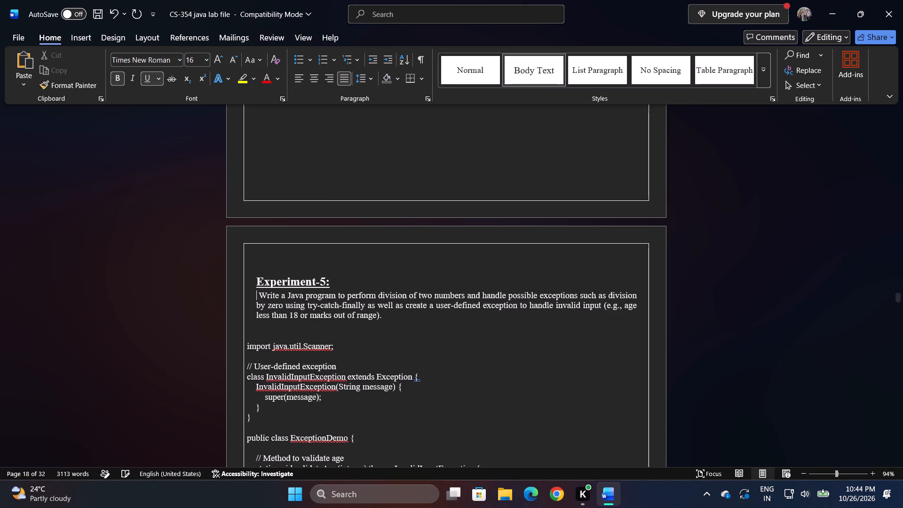
pyautogui.moveTo(373, 279); pyautogui.dragTo(175, 286)
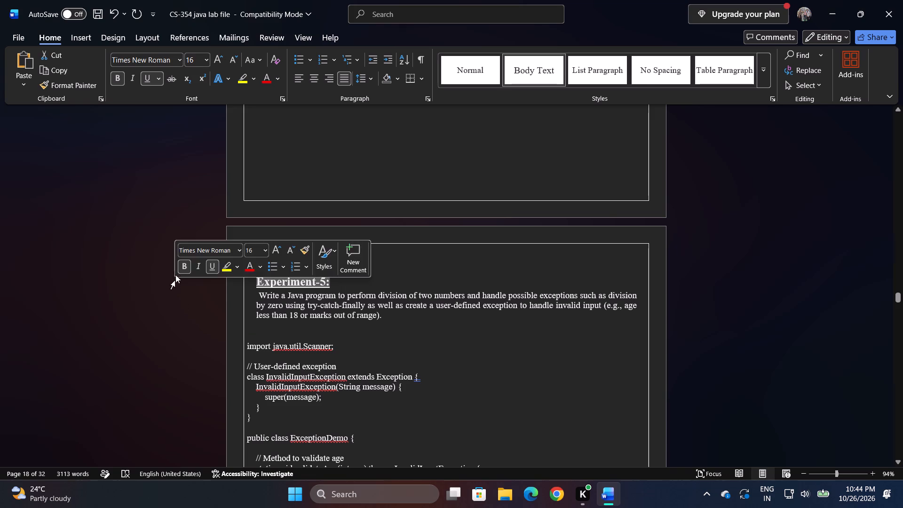
pyautogui.click(317, 78)
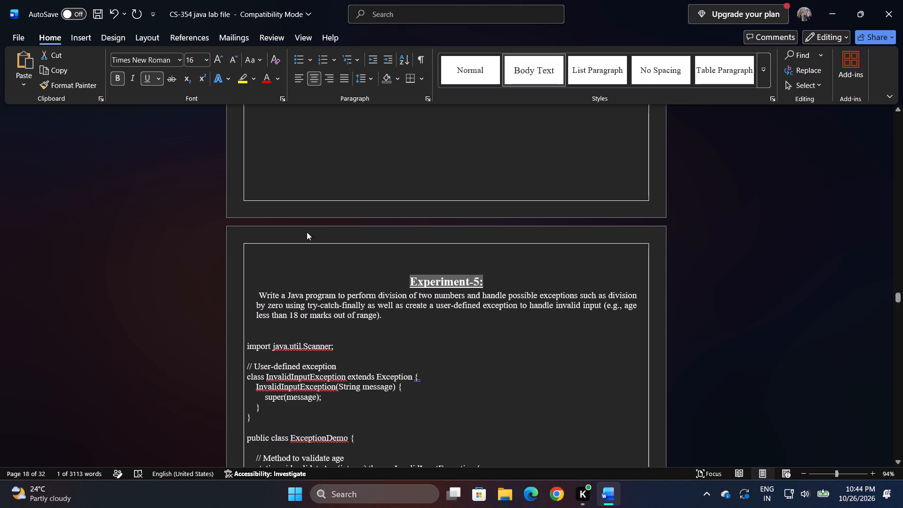
# Left-align the Experiment-5 problem statement below the centred heading.
pyautogui.moveTo(262, 296); pyautogui.dragTo(359, 323)
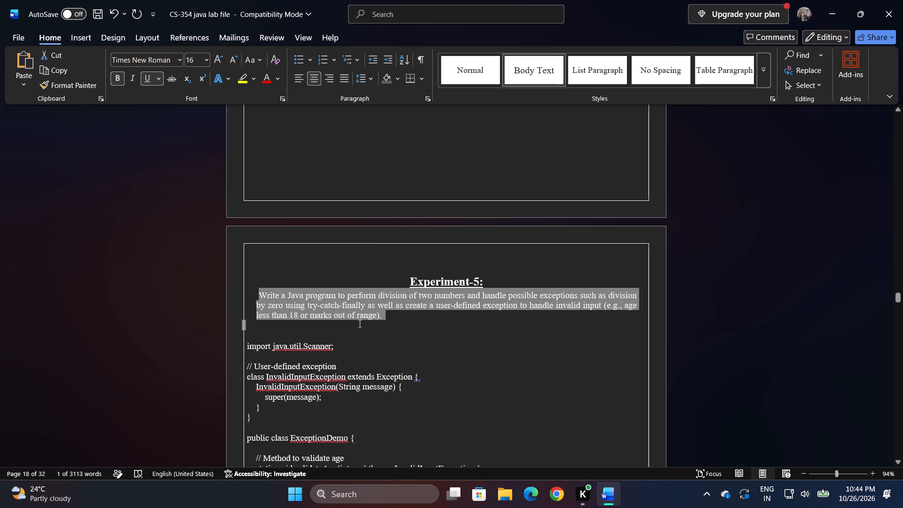
pyautogui.moveTo(359, 323); pyautogui.dragTo(364, 323)
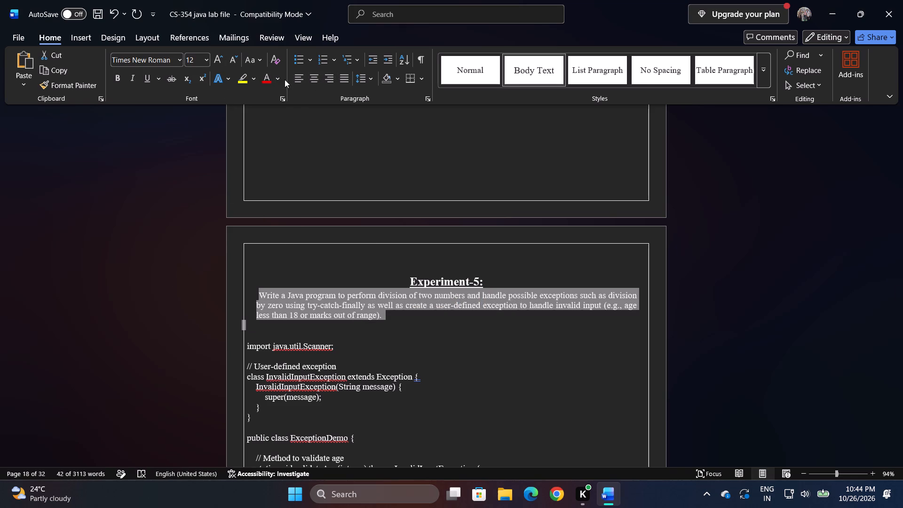
pyautogui.click(301, 79)
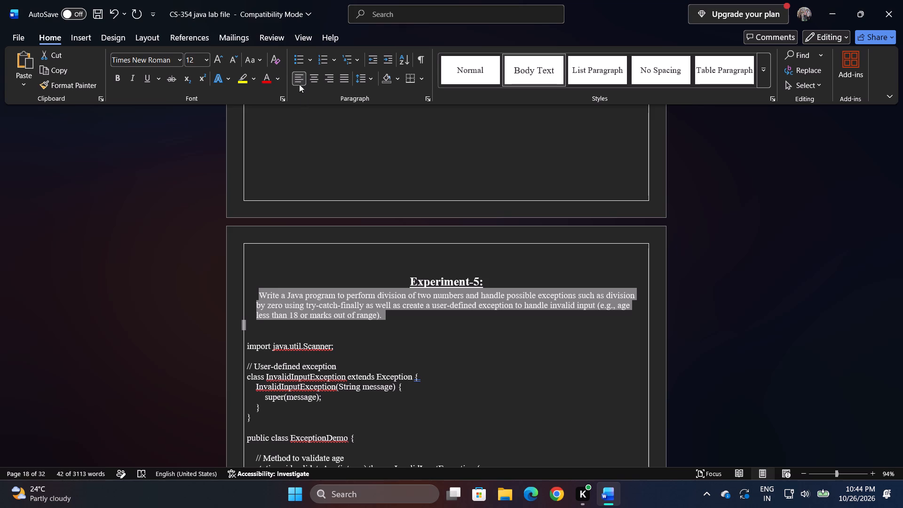
pyautogui.click(310, 77)
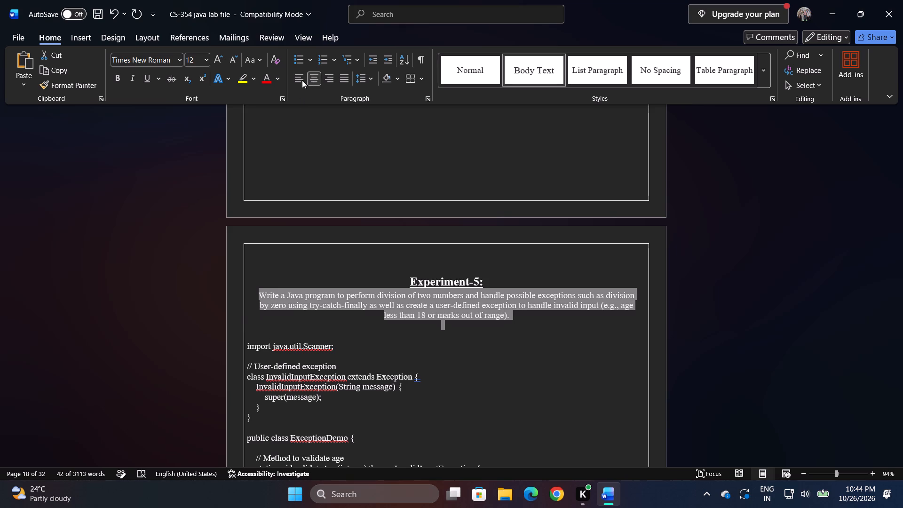
pyautogui.click(302, 80)
pyautogui.click(302, 80)
pyautogui.click(302, 80)
pyautogui.click(302, 80)
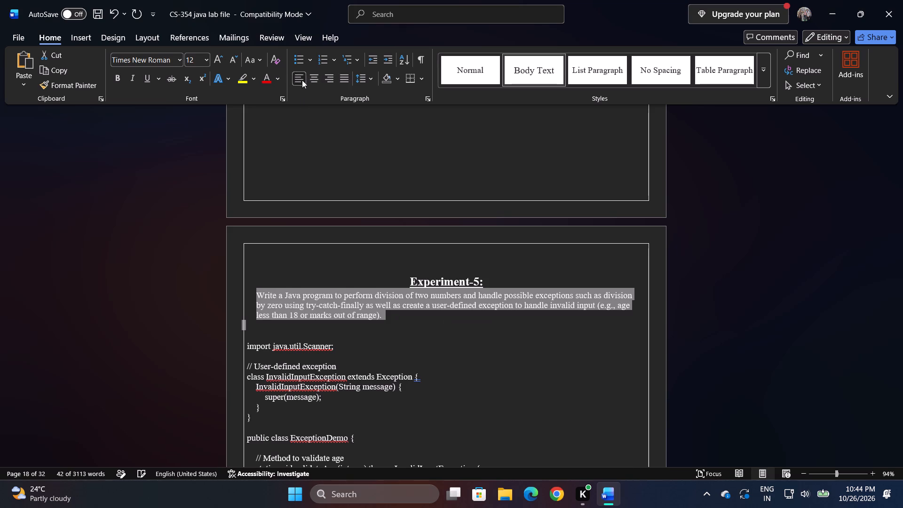
pyautogui.click(302, 80)
pyautogui.click(301, 80)
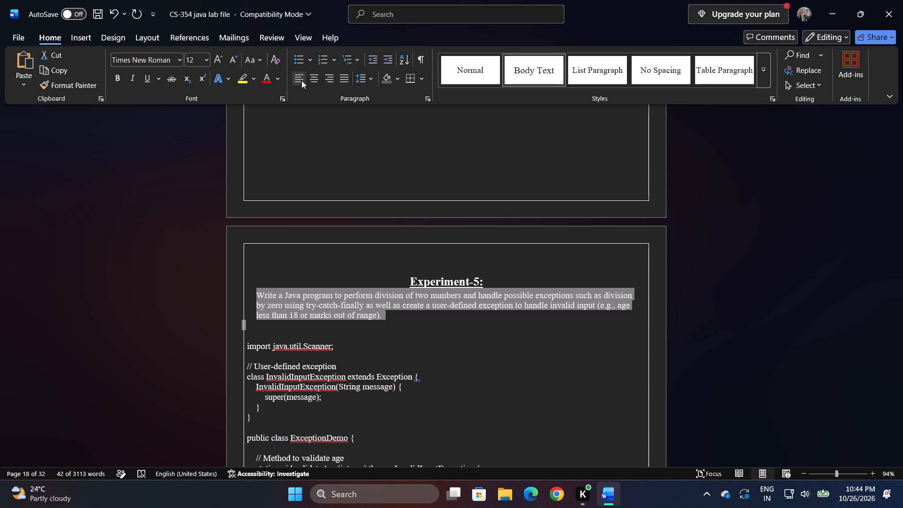
pyautogui.click(301, 80)
pyautogui.click(301, 80)
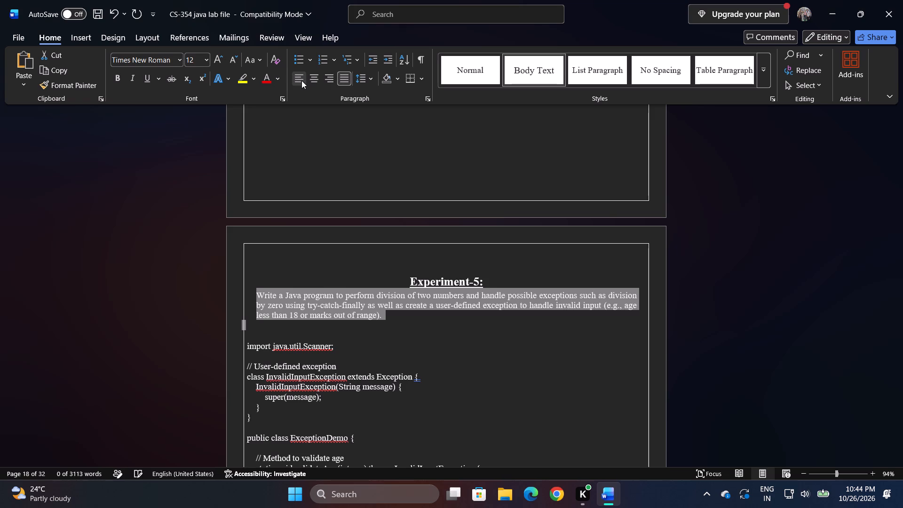
pyautogui.click(301, 80)
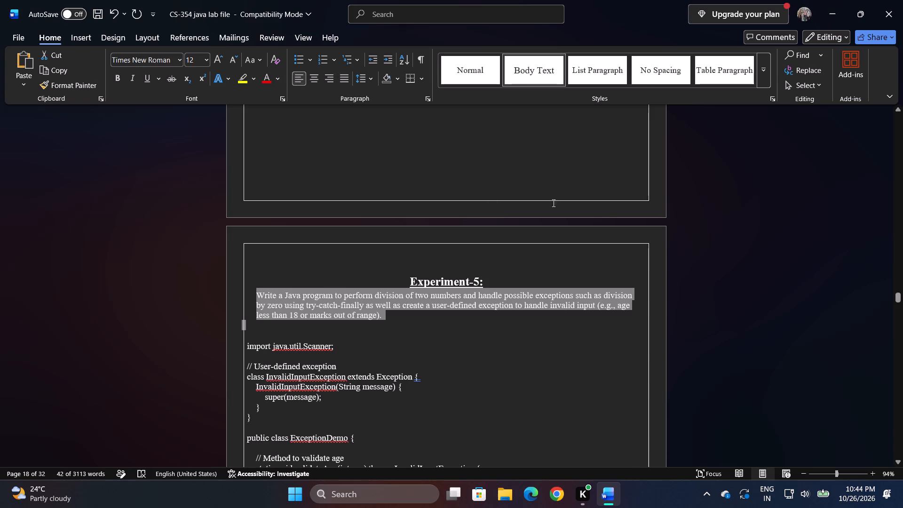
pyautogui.scroll(-4, 747, 250)
pyautogui.click(747, 250)
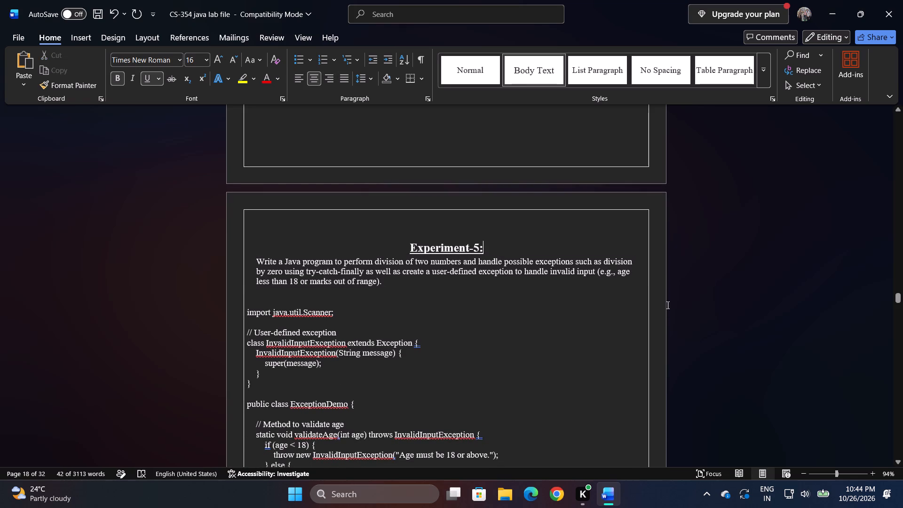
# Set the Experiment-5 problem statement to font size 14.
pyautogui.scroll(-4, 515, 358)
pyautogui.click(409, 230)
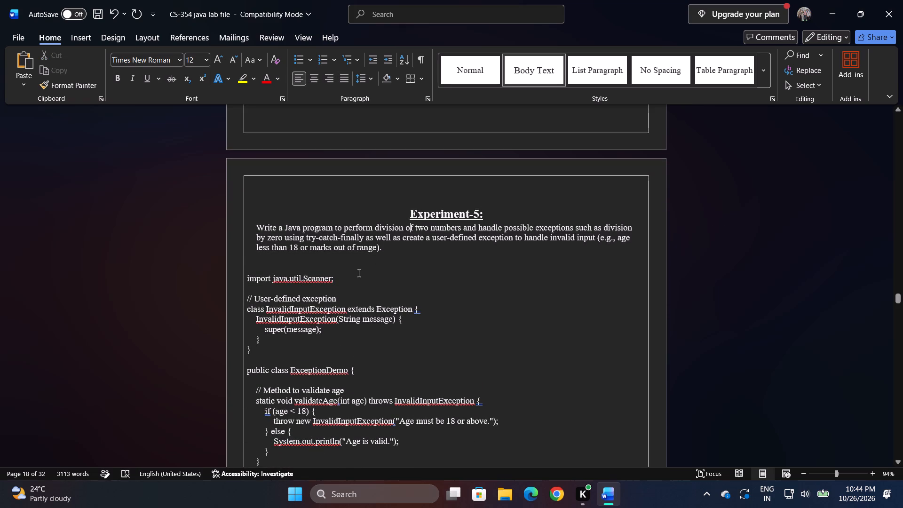
pyautogui.click(344, 236)
pyautogui.moveTo(252, 223); pyautogui.dragTo(407, 254)
pyautogui.click(204, 66)
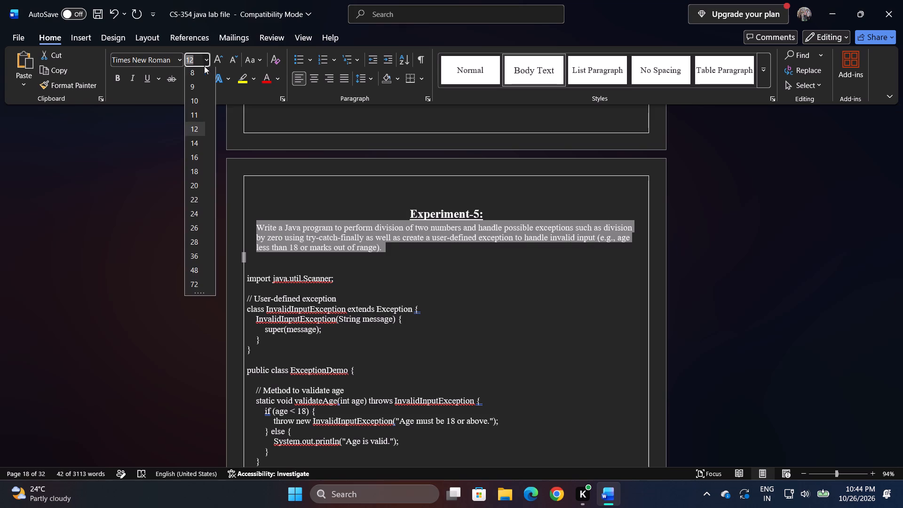
pyautogui.click(188, 149)
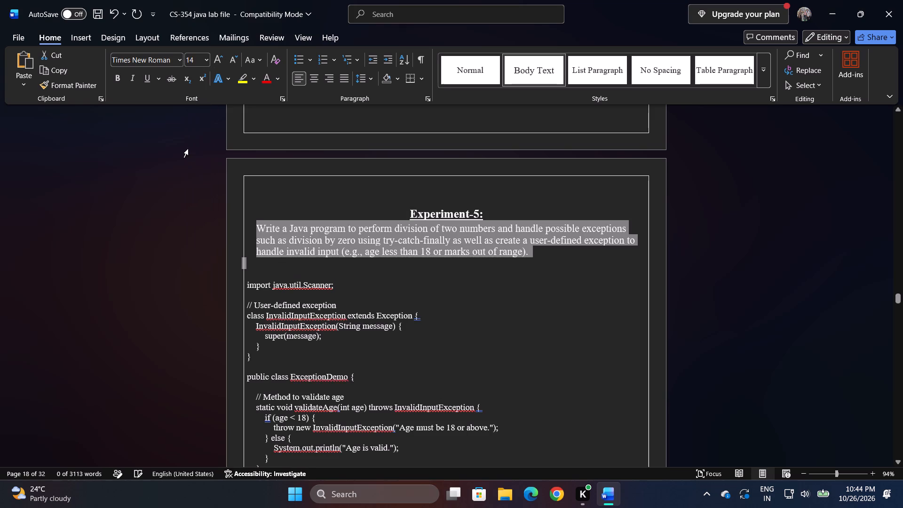
pyautogui.click(188, 208)
# Move the Experiment-5 console output image up onto the preceding page, roughly centred below the end of the code.
pyautogui.click(289, 321)
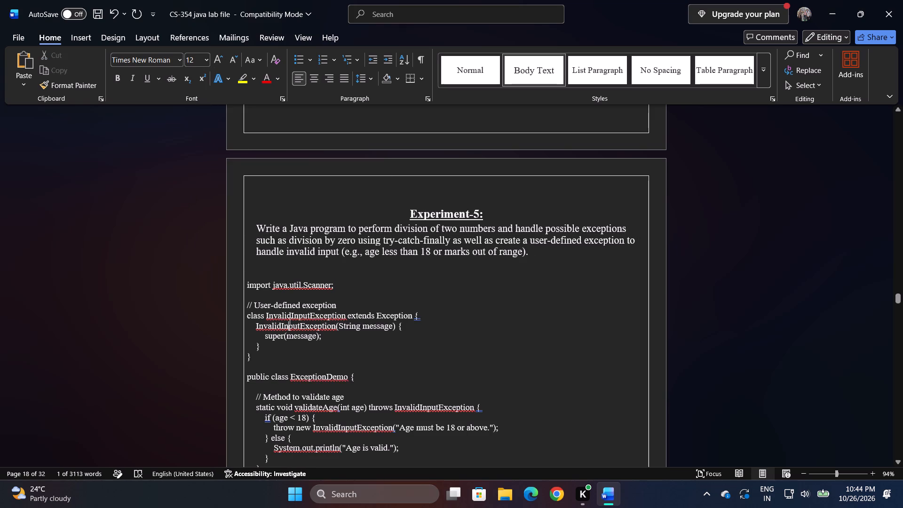
pyautogui.scroll(-20, 293, 317)
pyautogui.scroll(-15, 293, 317)
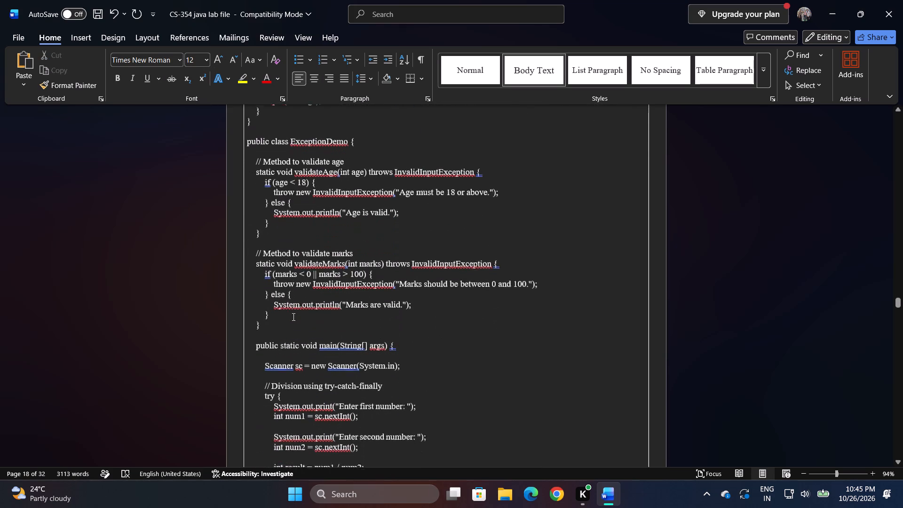
pyautogui.scroll(-20, 293, 317)
pyautogui.scroll(-20, 293, 317)
pyautogui.scroll(-4, 293, 317)
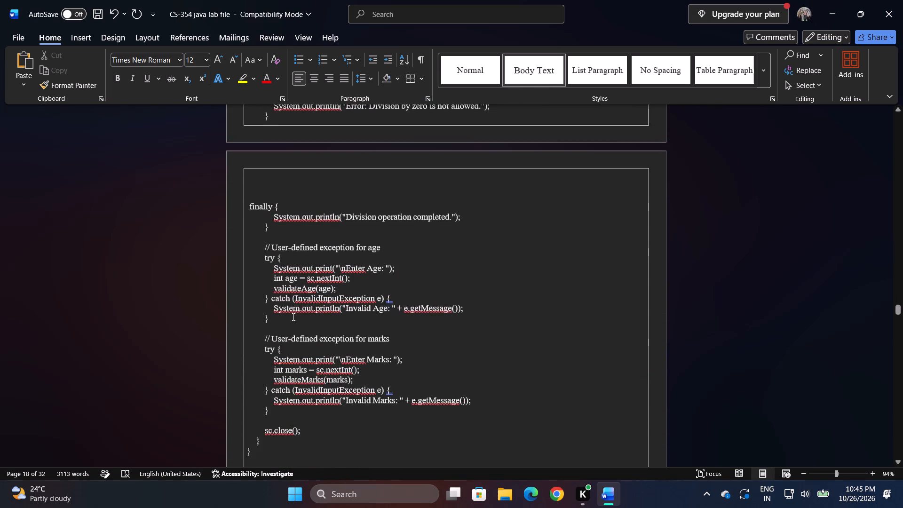
pyautogui.scroll(-20, 293, 317)
pyautogui.scroll(-20, 293, 317)
pyautogui.scroll(-4, 293, 317)
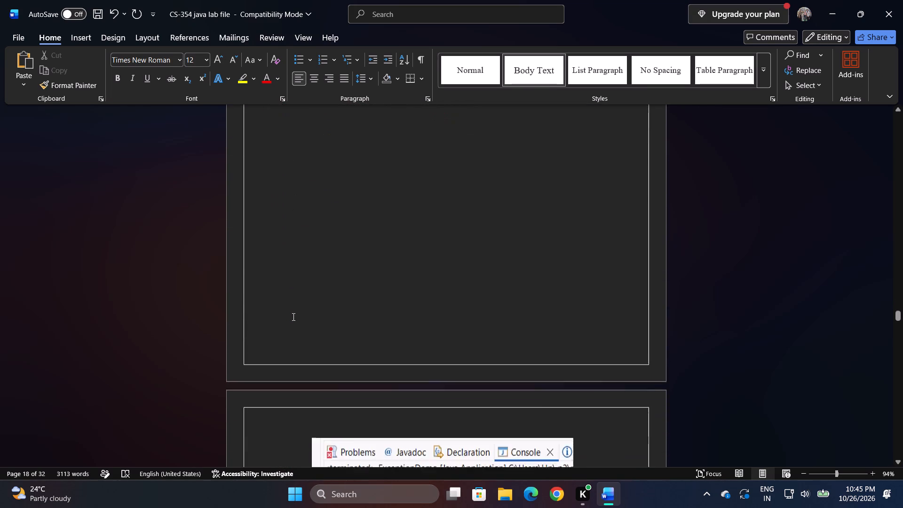
pyautogui.scroll(-12, 293, 317)
pyautogui.moveTo(347, 365); pyautogui.dragTo(335, 287)
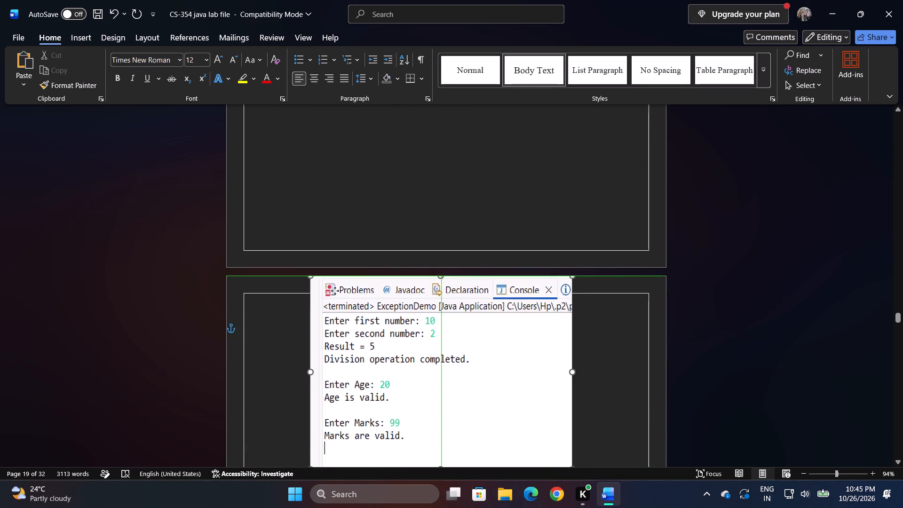
pyautogui.moveTo(335, 287); pyautogui.dragTo(395, 121)
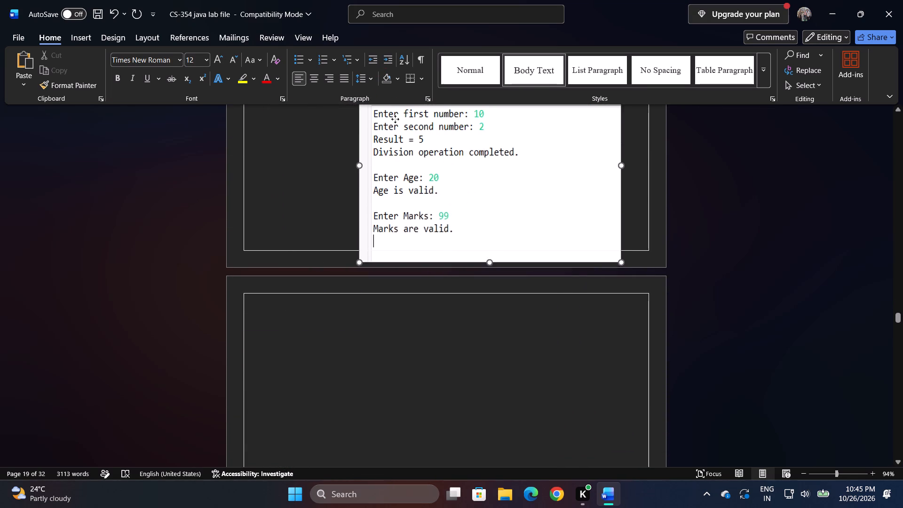
pyautogui.moveTo(395, 121); pyautogui.dragTo(396, 110)
pyautogui.scroll(2, 737, 257)
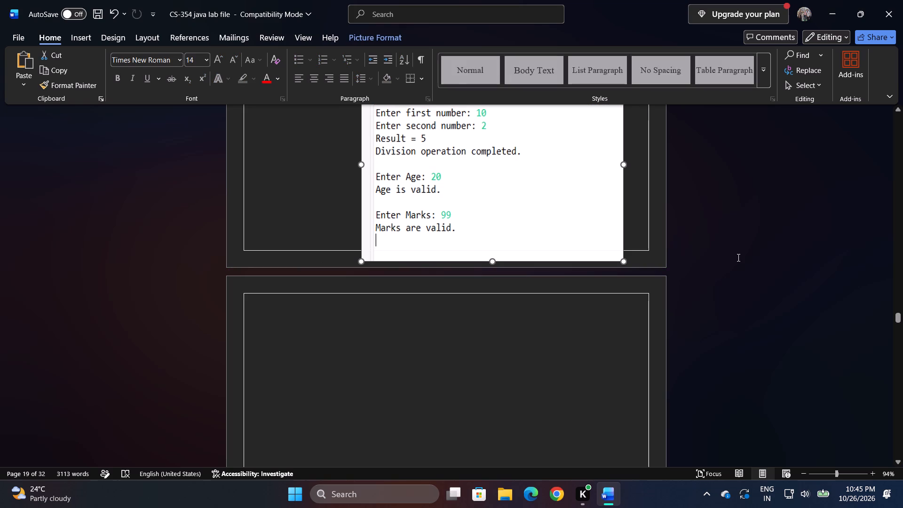
pyautogui.scroll(18, 737, 257)
pyautogui.moveTo(509, 329); pyautogui.dragTo(479, 251)
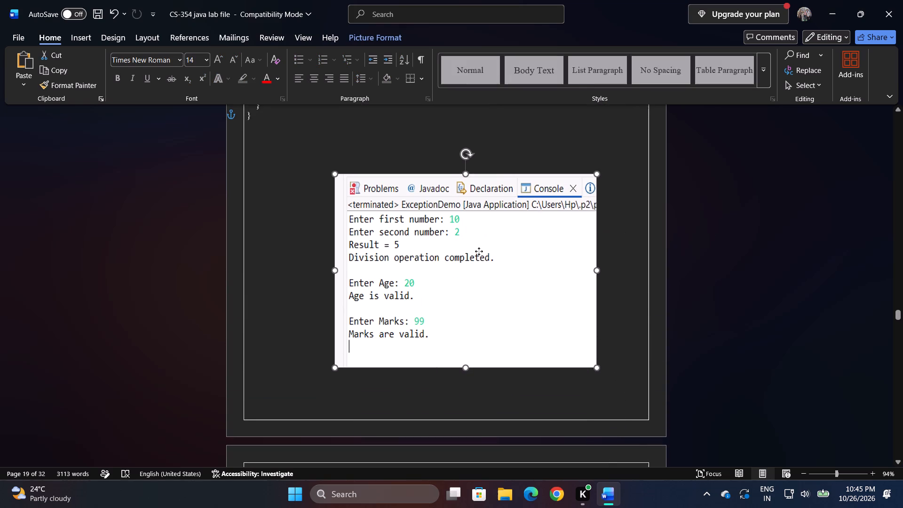
pyautogui.moveTo(479, 251); pyautogui.dragTo(473, 237)
pyautogui.scroll(12, 708, 280)
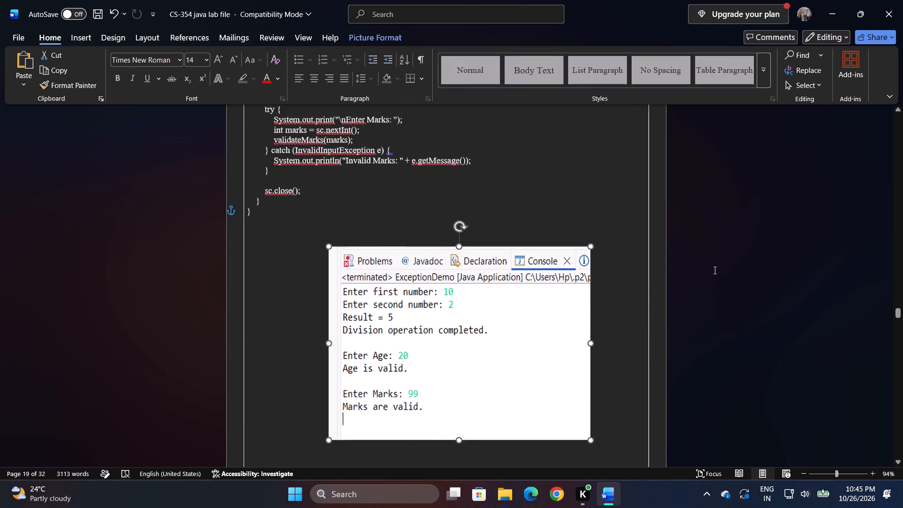
pyautogui.scroll(-11, 714, 270)
pyautogui.moveTo(480, 262); pyautogui.dragTo(479, 302)
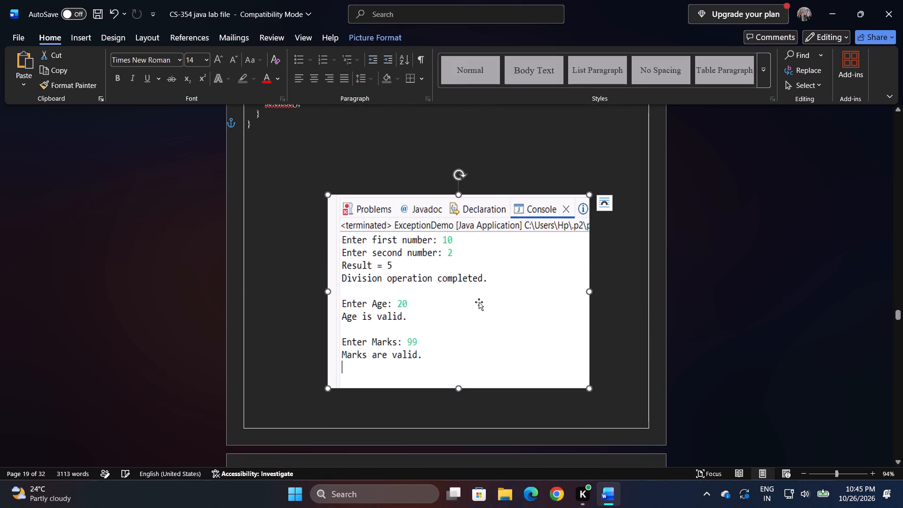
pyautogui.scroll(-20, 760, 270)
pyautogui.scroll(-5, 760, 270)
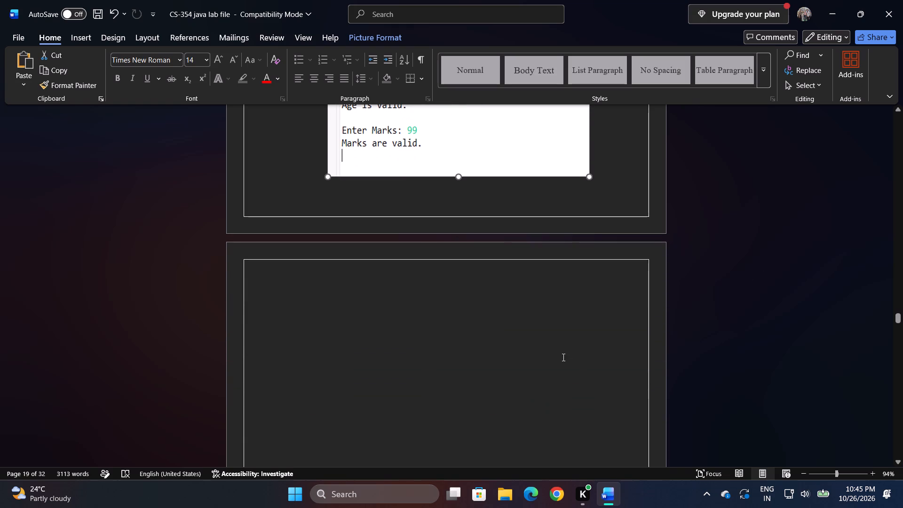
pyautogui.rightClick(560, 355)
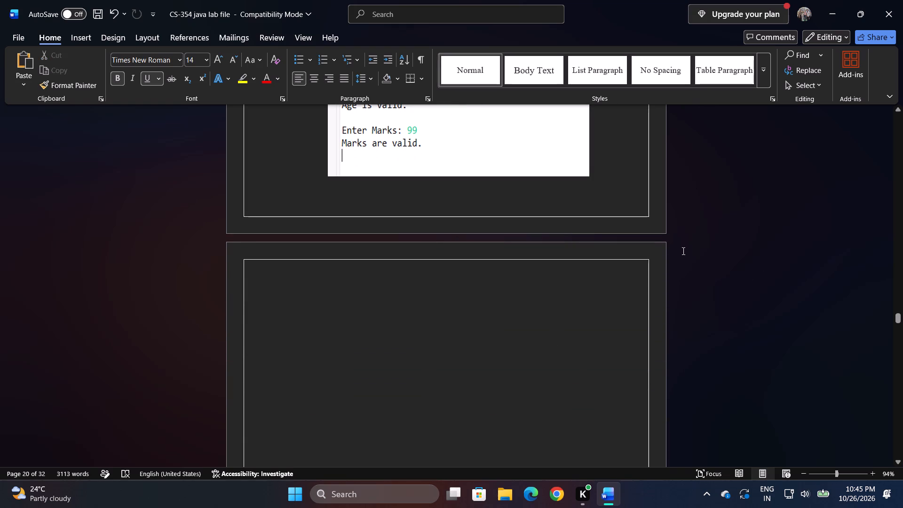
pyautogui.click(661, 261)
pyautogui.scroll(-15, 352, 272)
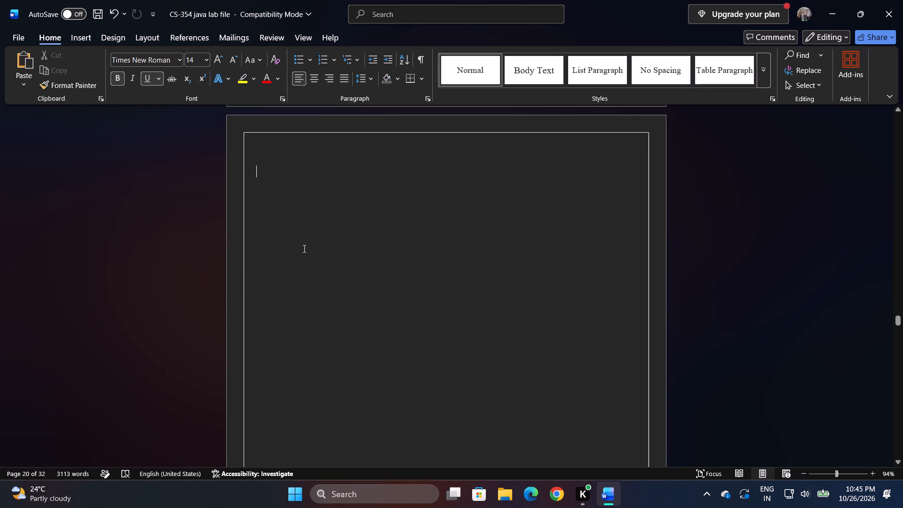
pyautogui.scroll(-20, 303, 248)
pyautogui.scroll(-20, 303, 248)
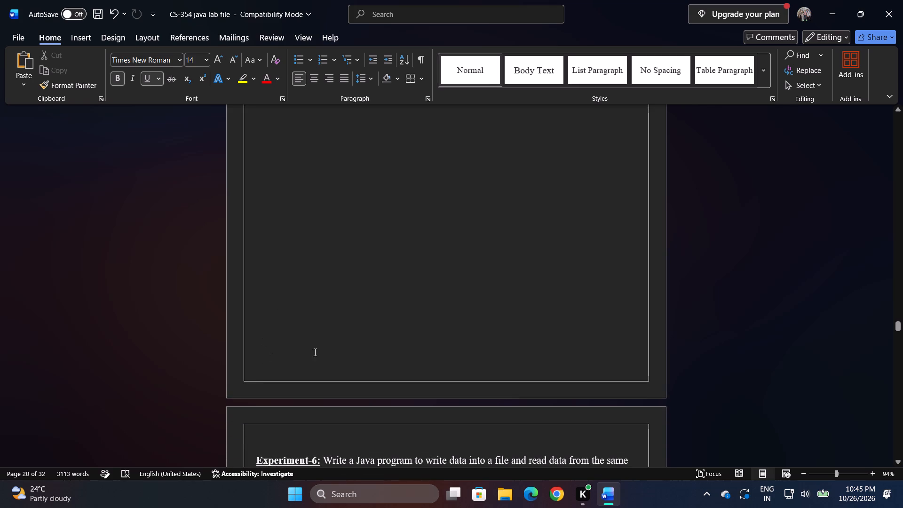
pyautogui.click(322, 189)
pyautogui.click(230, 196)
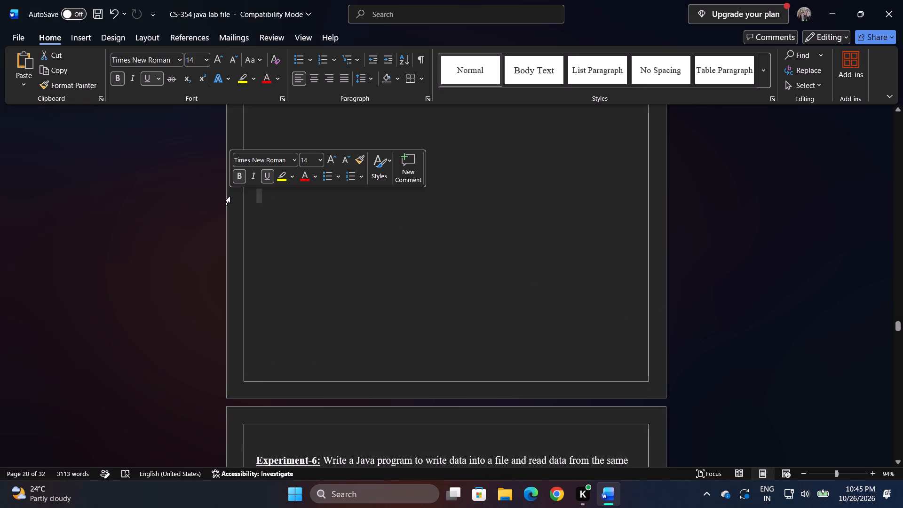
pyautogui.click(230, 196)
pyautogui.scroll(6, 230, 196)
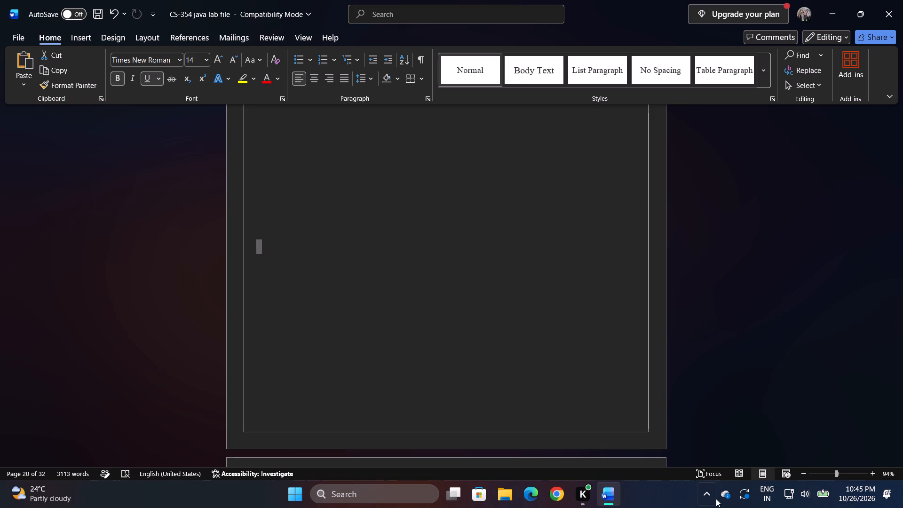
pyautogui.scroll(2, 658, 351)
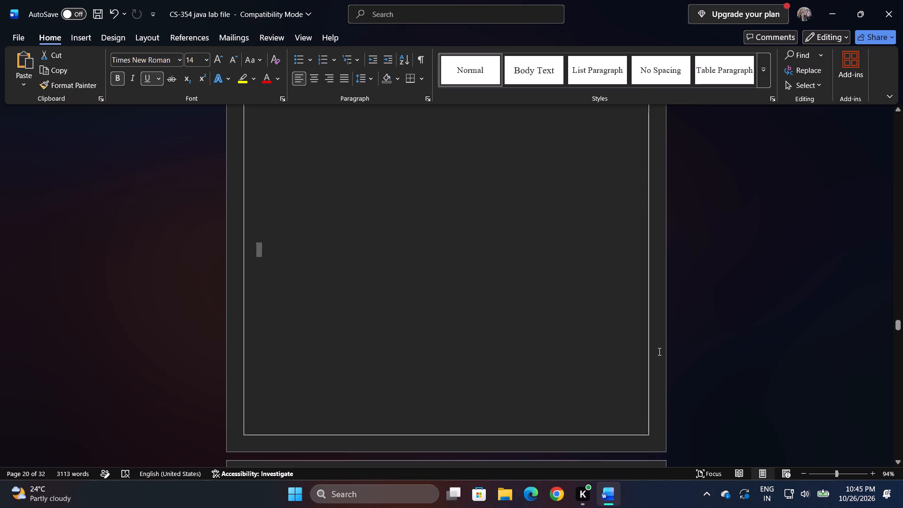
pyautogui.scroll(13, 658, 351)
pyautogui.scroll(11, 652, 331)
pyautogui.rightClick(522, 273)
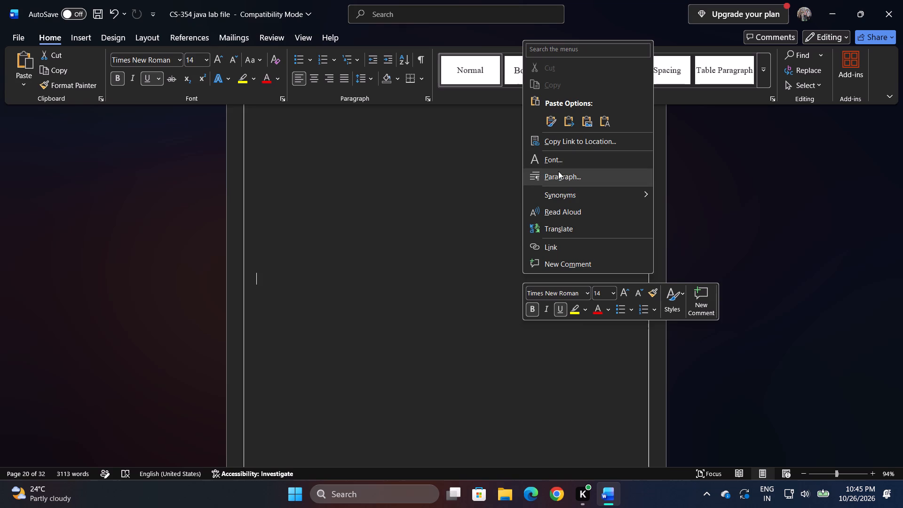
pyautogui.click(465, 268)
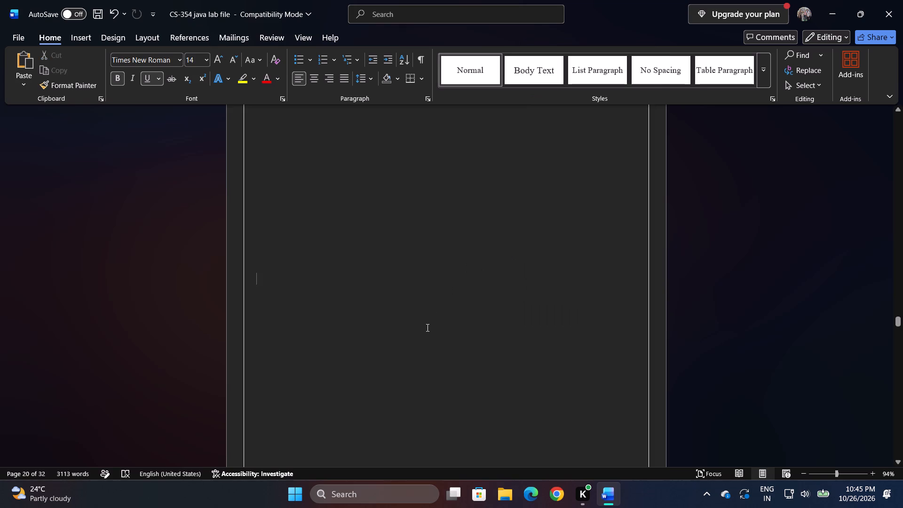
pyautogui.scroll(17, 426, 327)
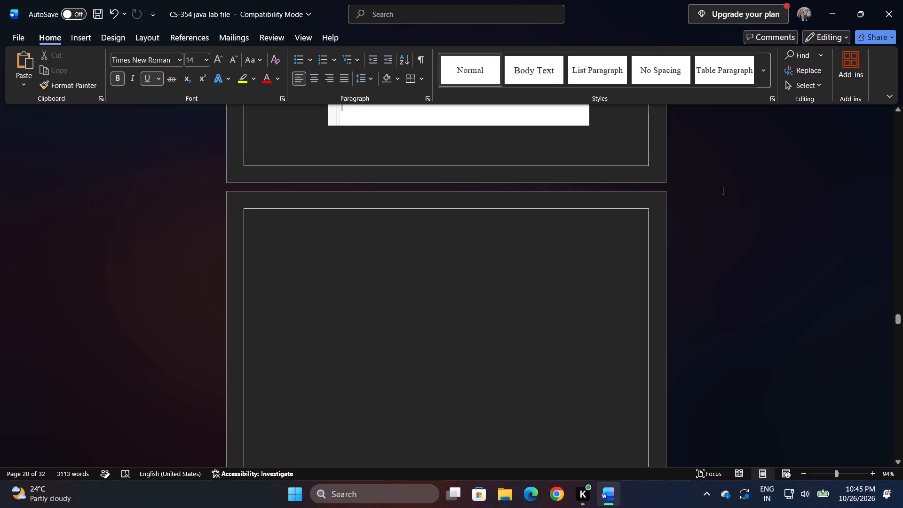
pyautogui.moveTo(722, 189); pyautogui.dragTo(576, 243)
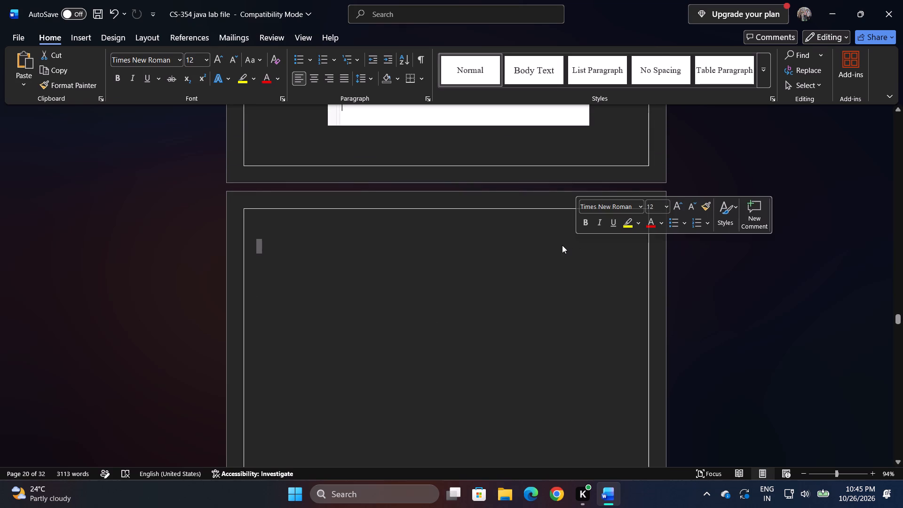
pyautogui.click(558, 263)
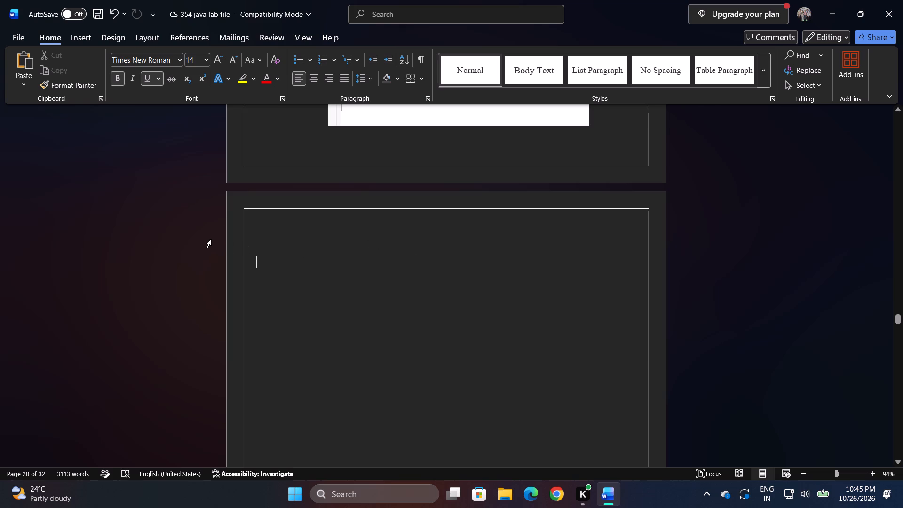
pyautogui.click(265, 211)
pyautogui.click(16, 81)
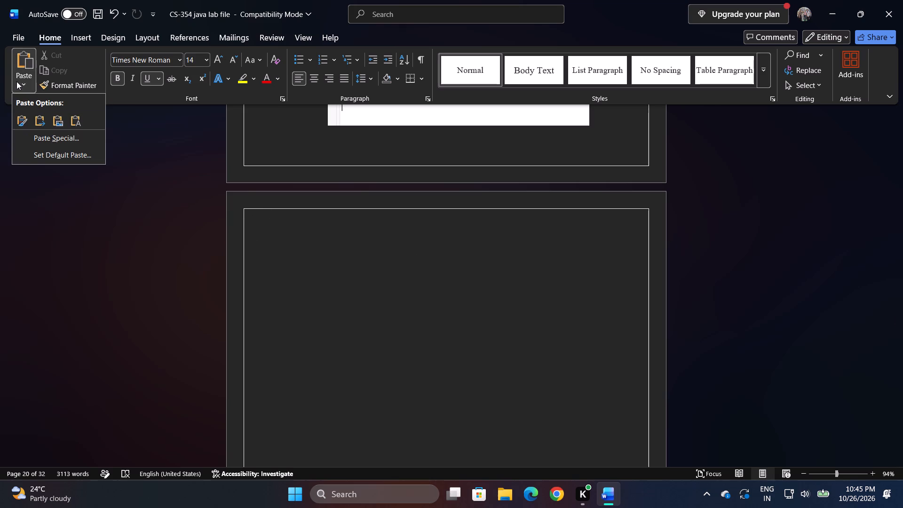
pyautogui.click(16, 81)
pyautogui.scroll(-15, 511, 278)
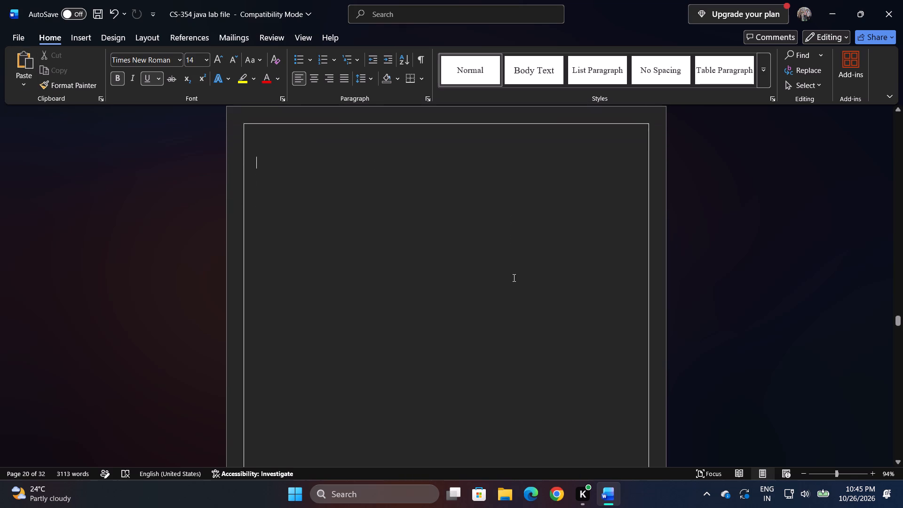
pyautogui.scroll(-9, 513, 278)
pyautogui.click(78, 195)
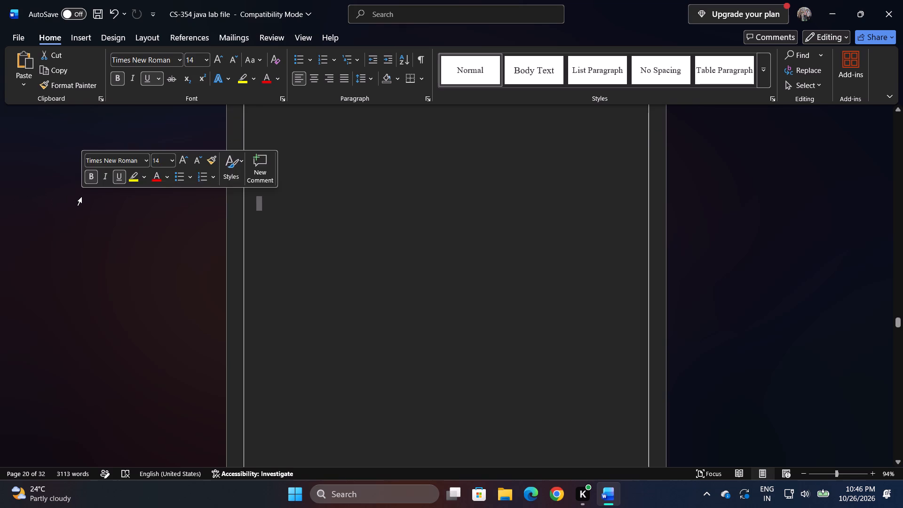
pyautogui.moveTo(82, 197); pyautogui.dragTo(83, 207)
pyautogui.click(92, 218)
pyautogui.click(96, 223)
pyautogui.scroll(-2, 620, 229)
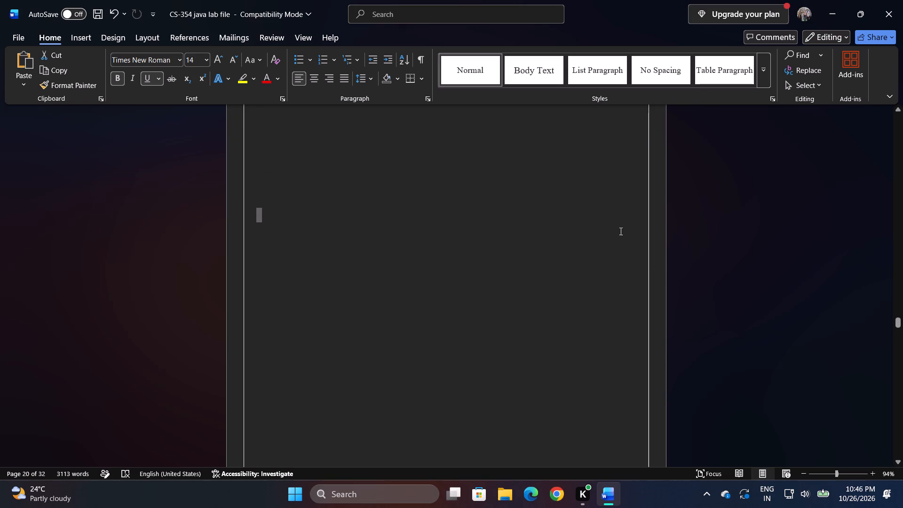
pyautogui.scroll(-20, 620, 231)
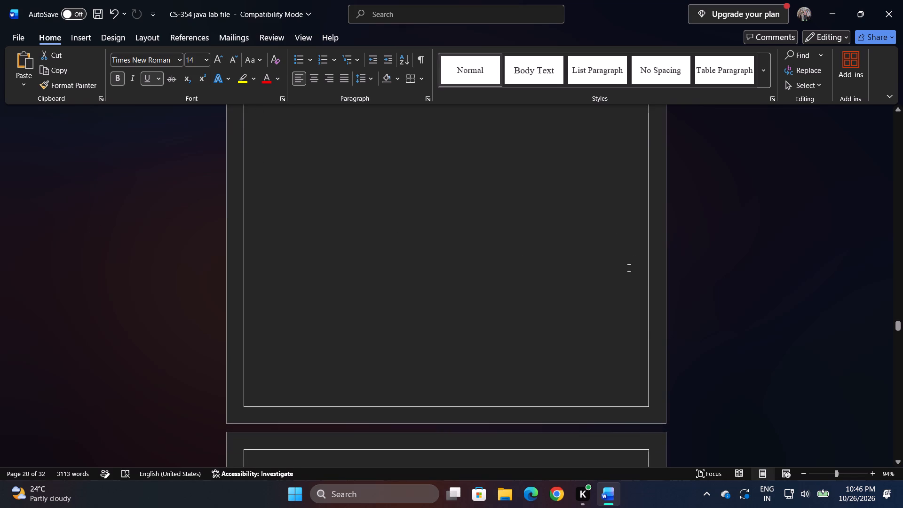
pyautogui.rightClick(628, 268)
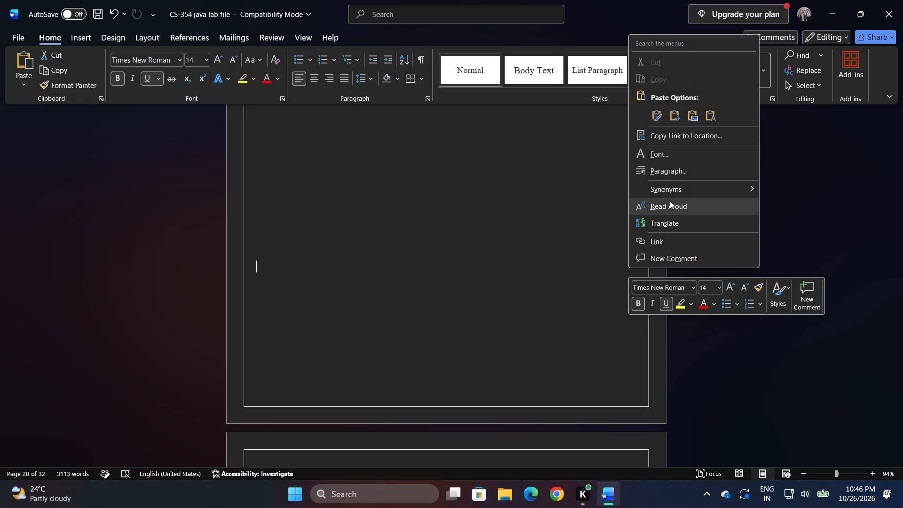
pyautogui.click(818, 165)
# Put the Experiment-6 problem statement on its own line below the heading.
pyautogui.scroll(-2, 399, 263)
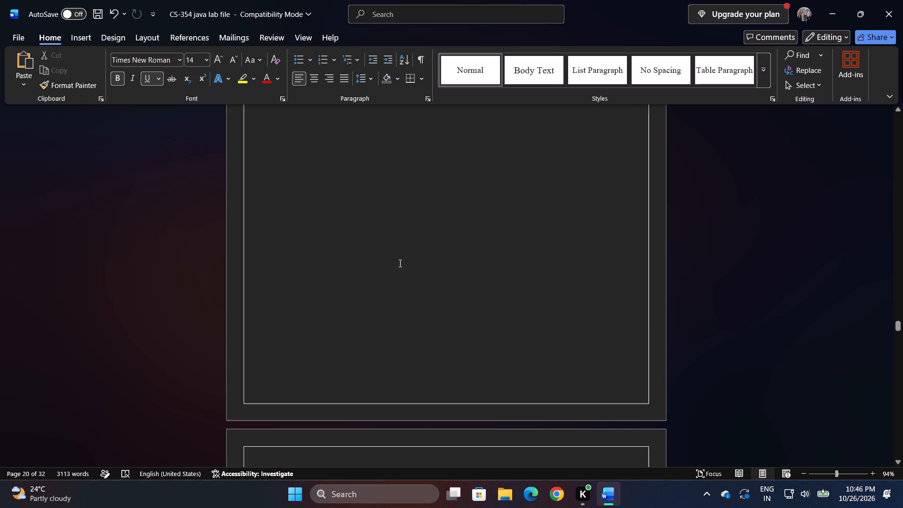
pyautogui.scroll(-20, 399, 263)
pyautogui.scroll(-10, 399, 263)
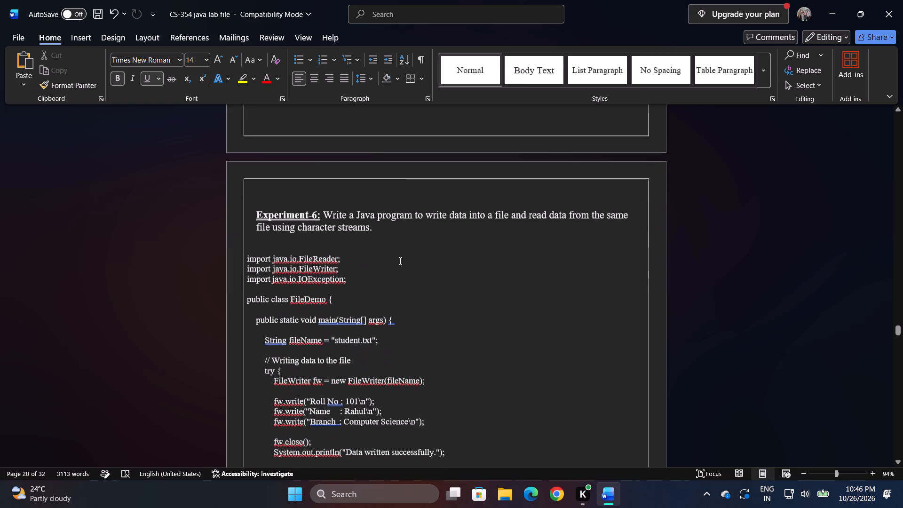
pyautogui.click(318, 216)
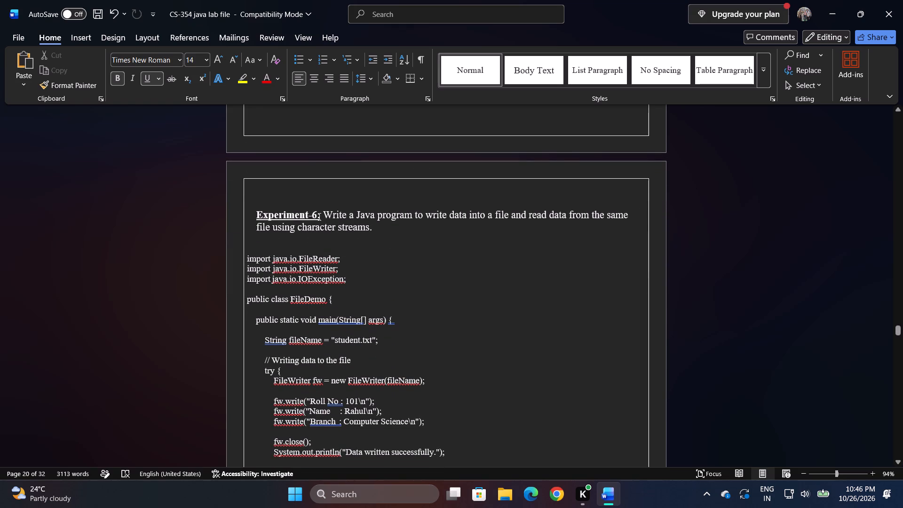
pyautogui.click(320, 214)
pyautogui.press('Return')
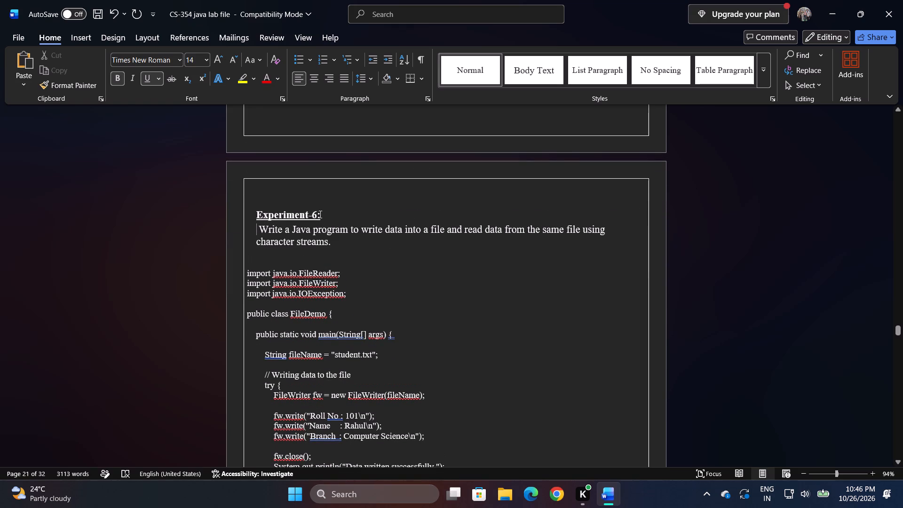
# Set the Experiment-6 heading to font size 16 and centre it.
pyautogui.moveTo(326, 212); pyautogui.dragTo(224, 215)
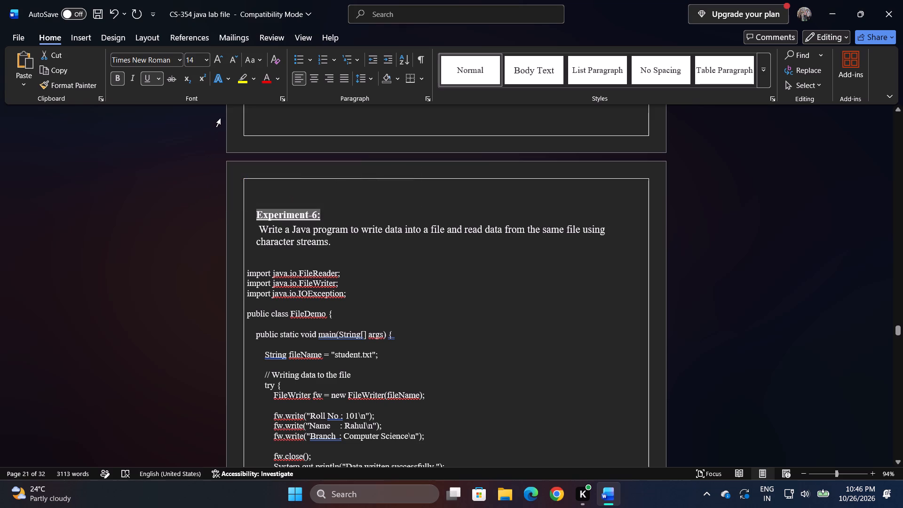
pyautogui.click(208, 56)
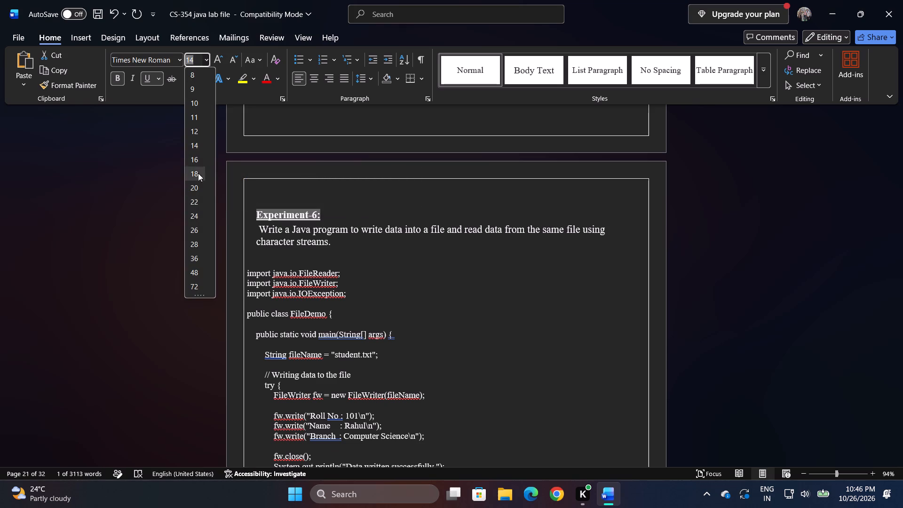
pyautogui.click(194, 165)
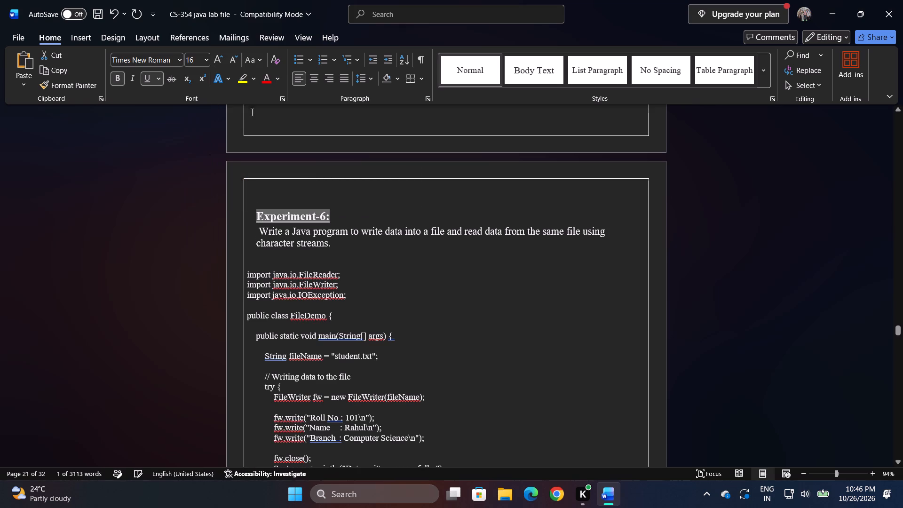
pyautogui.click(316, 72)
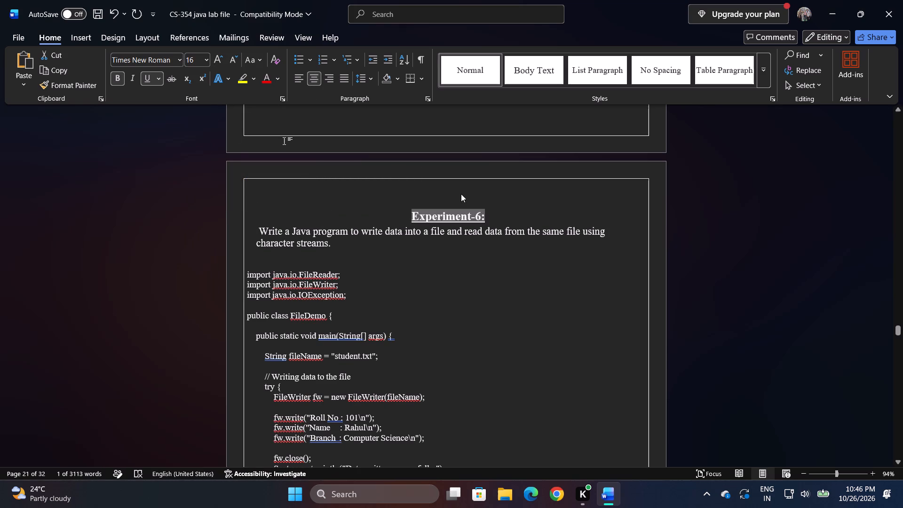
pyautogui.click(206, 59)
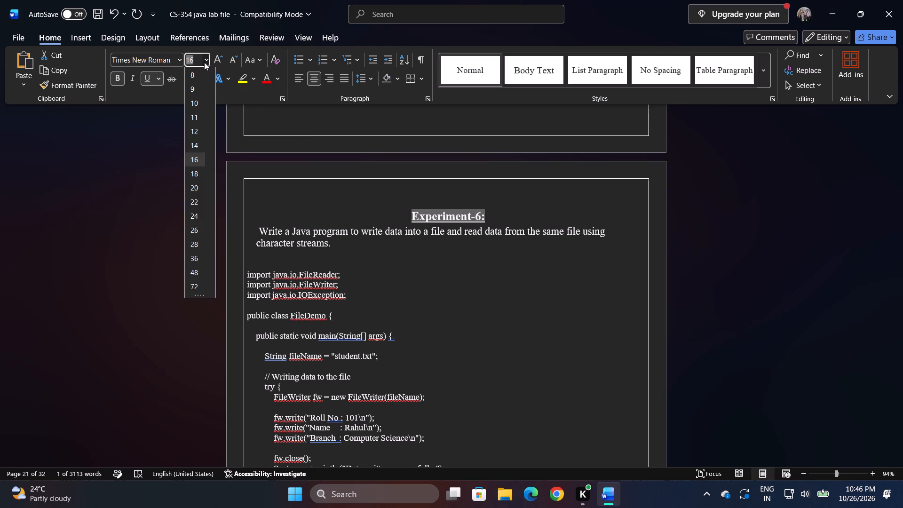
pyautogui.click(193, 163)
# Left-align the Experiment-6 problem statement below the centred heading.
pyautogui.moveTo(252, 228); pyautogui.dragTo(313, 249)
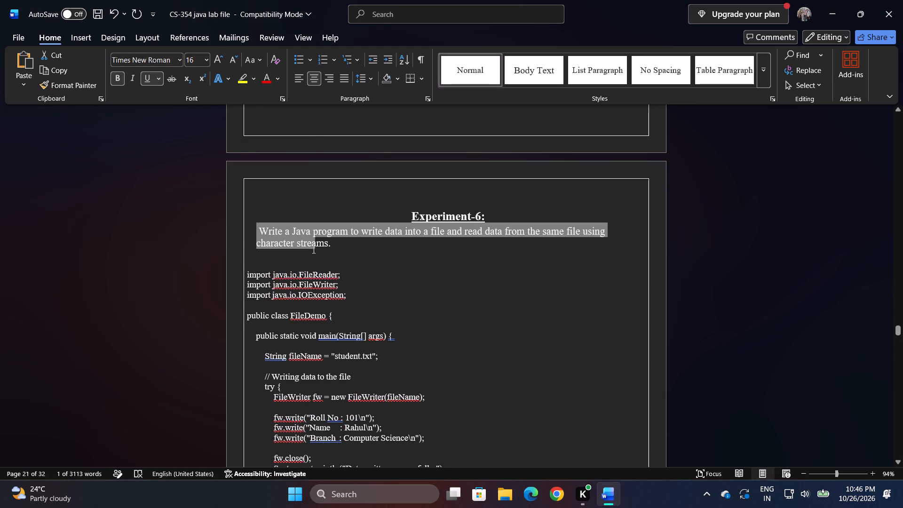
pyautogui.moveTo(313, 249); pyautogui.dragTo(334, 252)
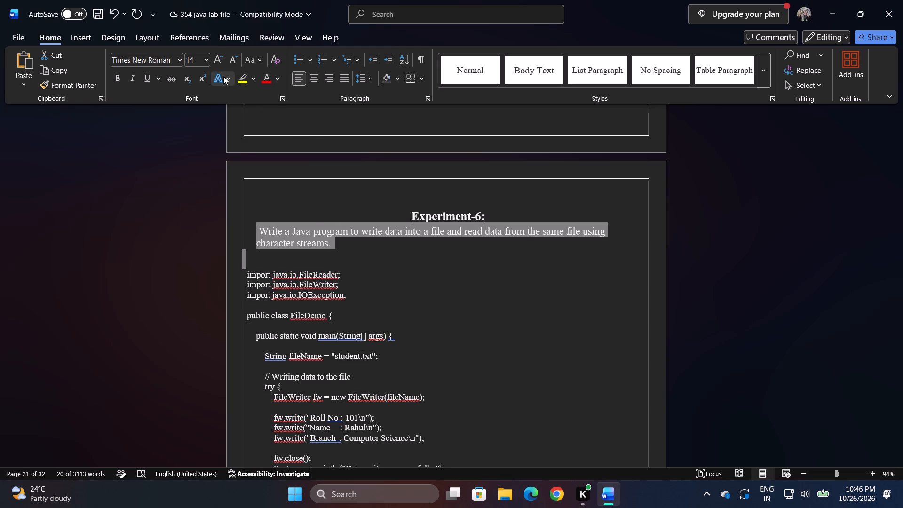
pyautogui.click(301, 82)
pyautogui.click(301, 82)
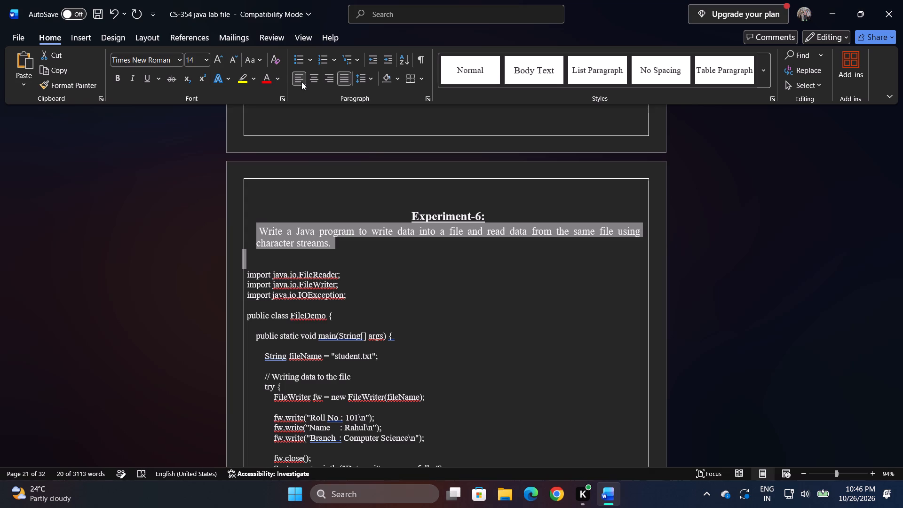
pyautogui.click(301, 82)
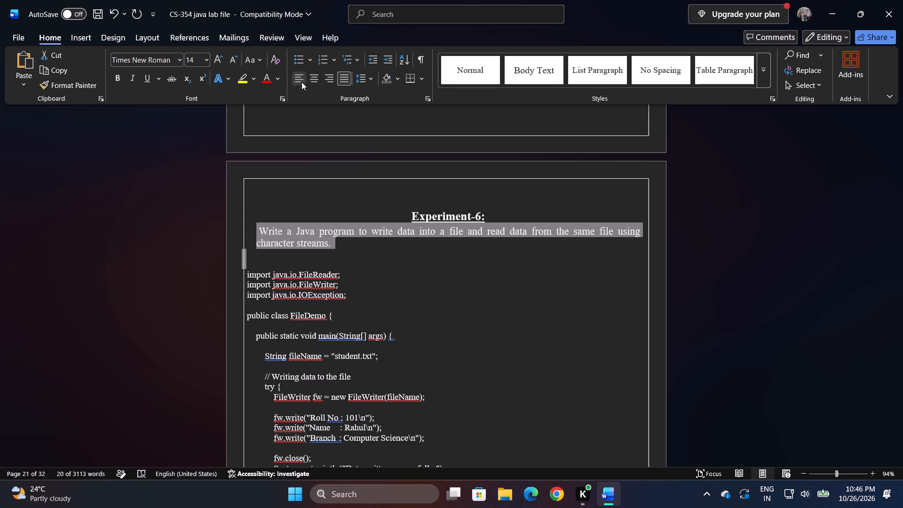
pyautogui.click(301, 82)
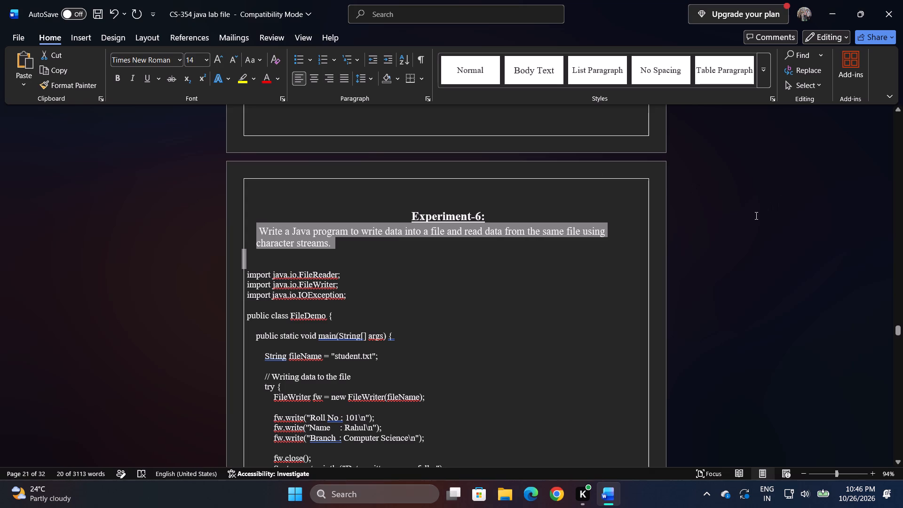
# Review the Experiment-6 problem statement, code and output page for consistent formatting and spacing.
pyautogui.click(755, 215)
pyautogui.click(316, 237)
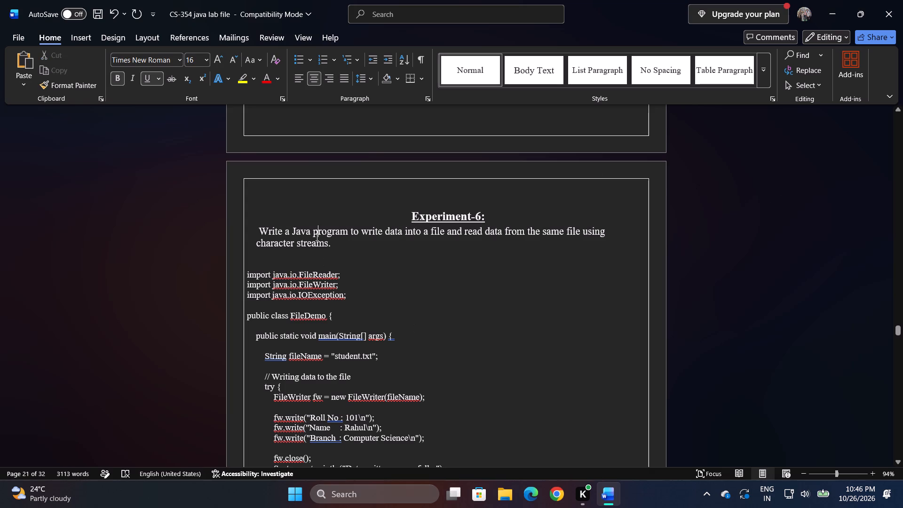
pyautogui.click(299, 305)
pyautogui.scroll(-10, 310, 296)
pyautogui.scroll(1, 310, 296)
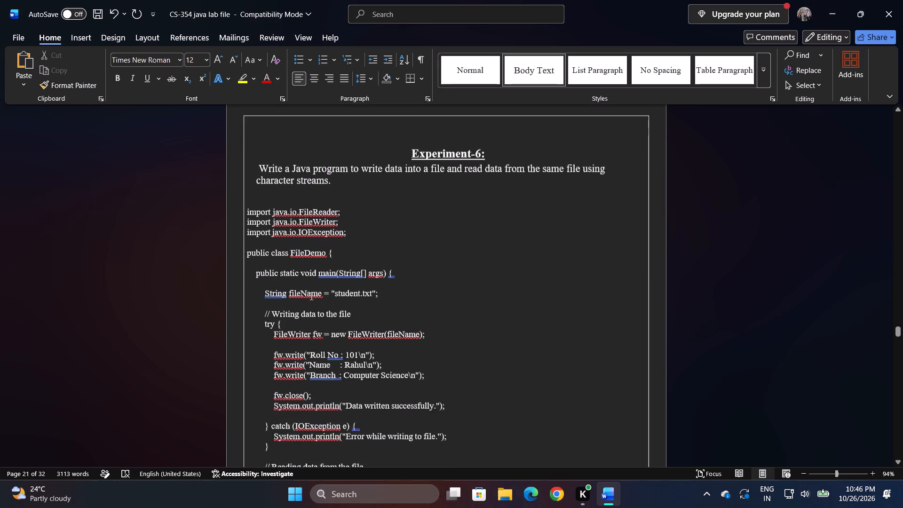
pyautogui.scroll(-20, 310, 296)
pyautogui.scroll(-16, 310, 296)
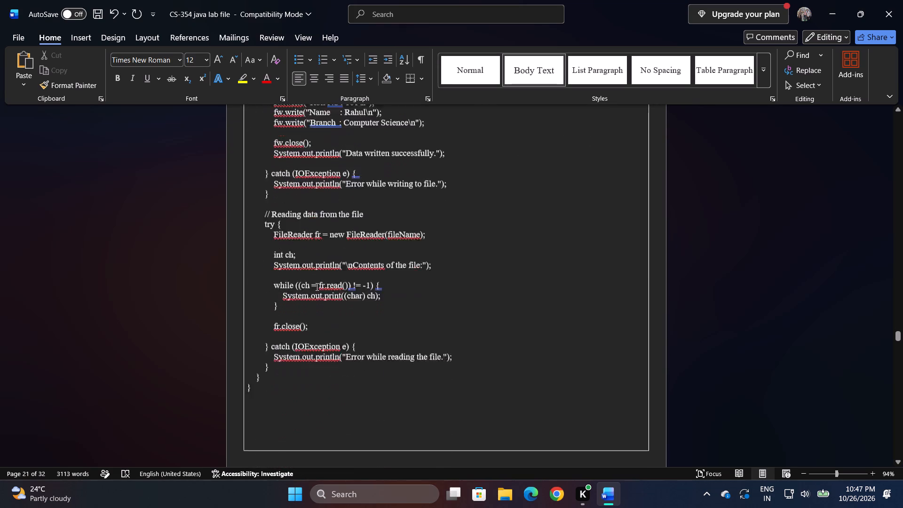
pyautogui.scroll(-20, 316, 286)
pyautogui.scroll(-20, 316, 286)
pyautogui.scroll(-1, 316, 286)
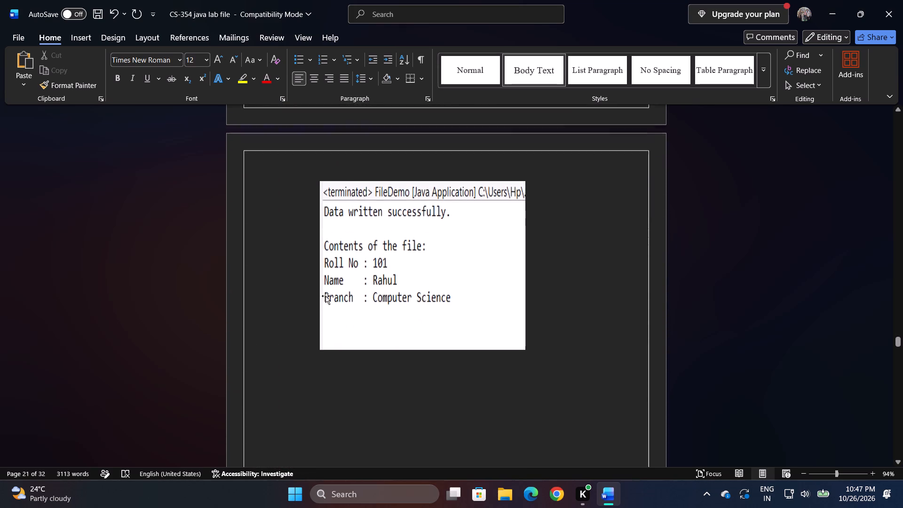
pyautogui.scroll(-20, 325, 296)
pyautogui.scroll(-20, 325, 296)
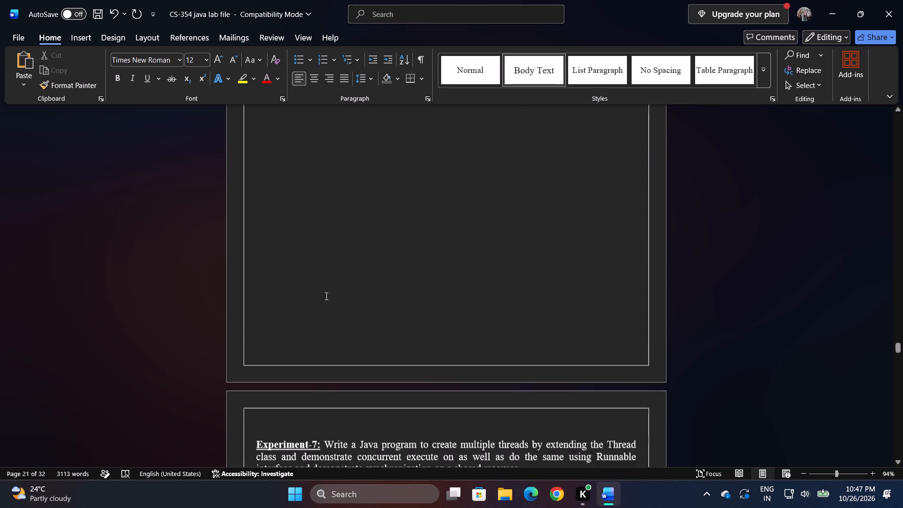
pyautogui.scroll(-10, 325, 296)
# Put the Experiment-7 problem statement on its own line below the heading.
pyautogui.click(324, 319)
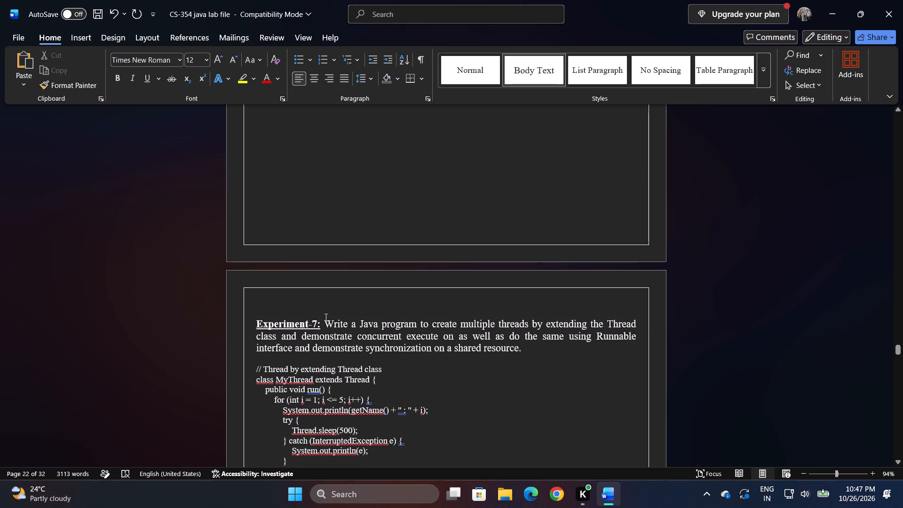
pyautogui.press('Return')
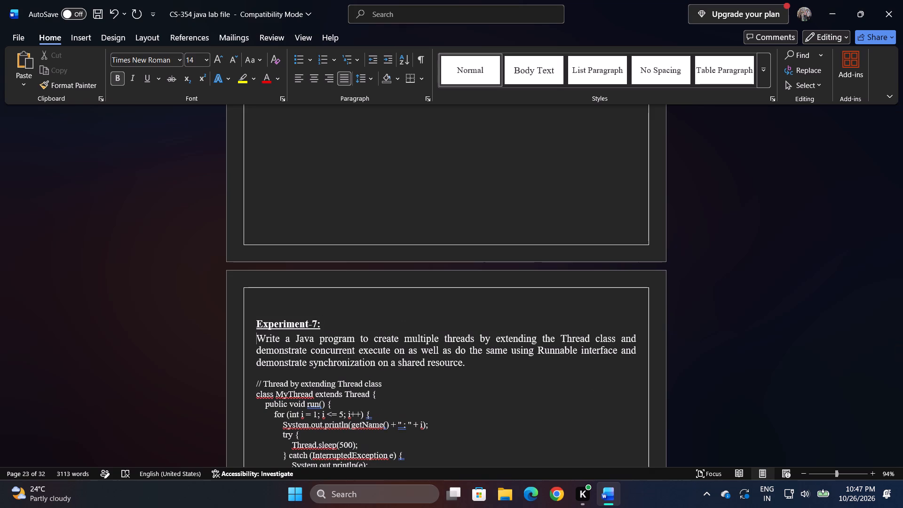
# Set the Experiment-7 heading to font size 16 and centre it.
pyautogui.moveTo(328, 325); pyautogui.dragTo(226, 332)
pyautogui.moveTo(226, 332); pyautogui.dragTo(224, 328)
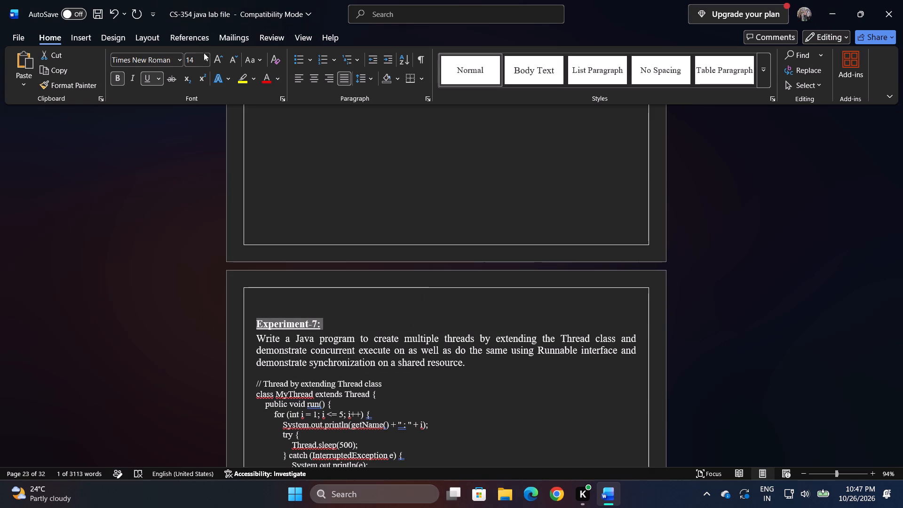
pyautogui.click(206, 58)
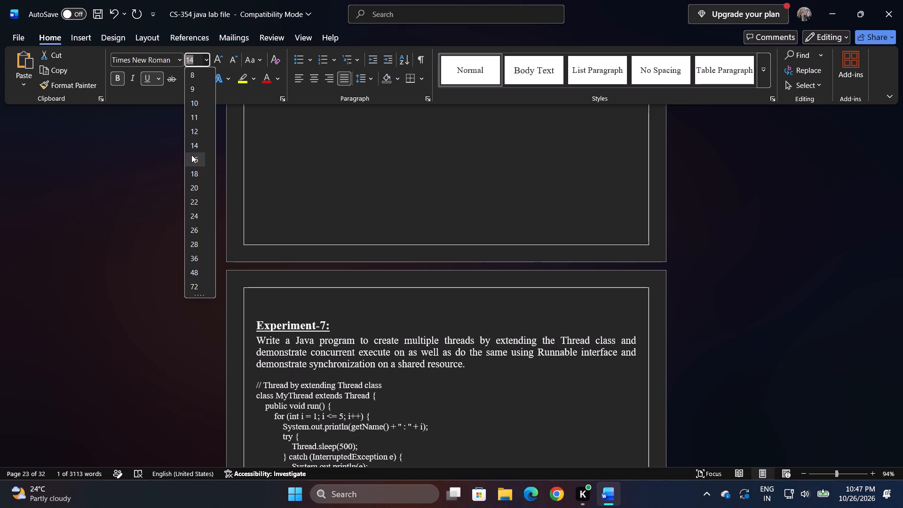
pyautogui.click(191, 155)
pyautogui.click(312, 75)
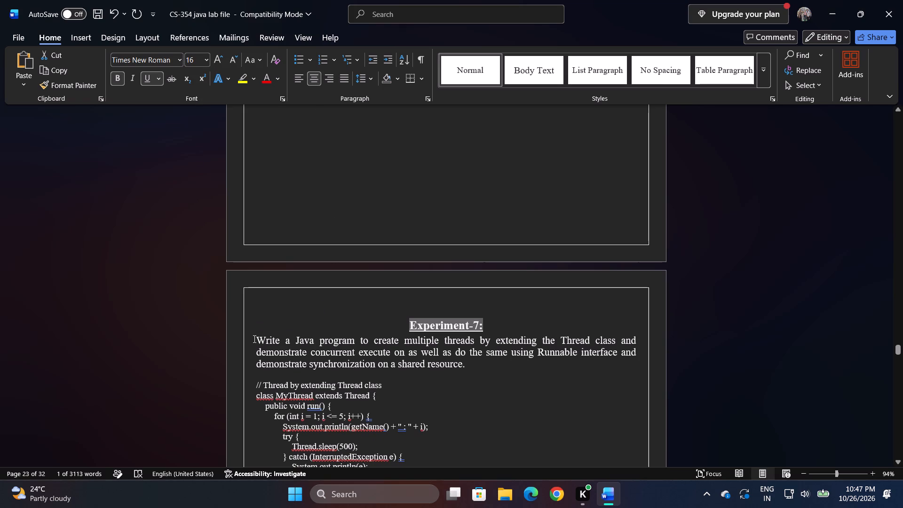
# Left-align the Experiment-7 problem statement below the centred heading.
pyautogui.moveTo(253, 338); pyautogui.dragTo(469, 360)
pyautogui.click(302, 81)
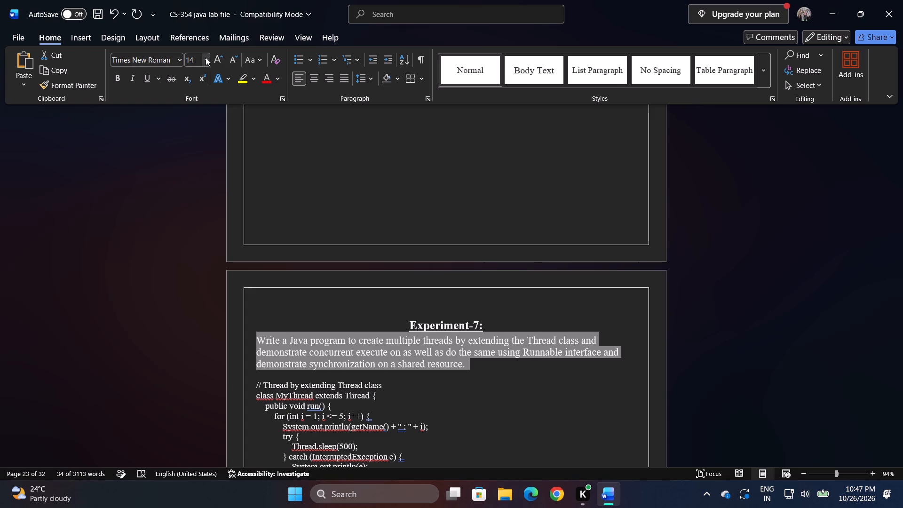
pyautogui.click(726, 206)
# Check the font sizes of the Experiment-7 heading, problem statement and code, and examine its code and console output pages.
pyautogui.click(479, 323)
pyautogui.click(461, 340)
pyautogui.scroll(-5, 460, 340)
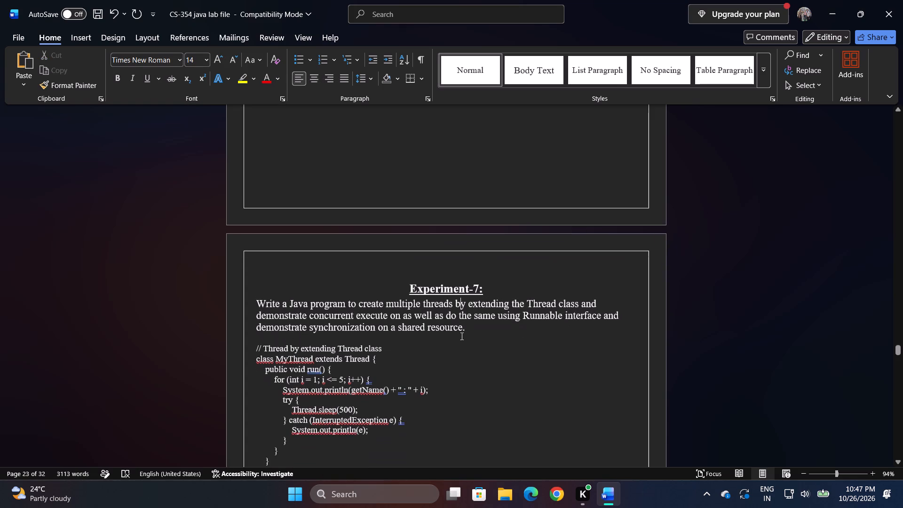
pyautogui.scroll(-5, 461, 336)
pyautogui.click(359, 347)
pyautogui.scroll(-8, 359, 347)
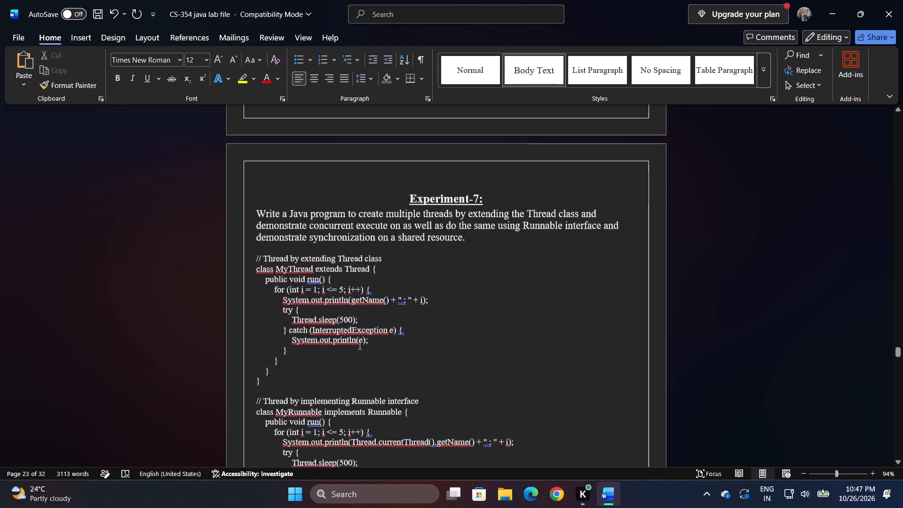
pyautogui.scroll(-17, 359, 345)
pyautogui.scroll(-7, 359, 345)
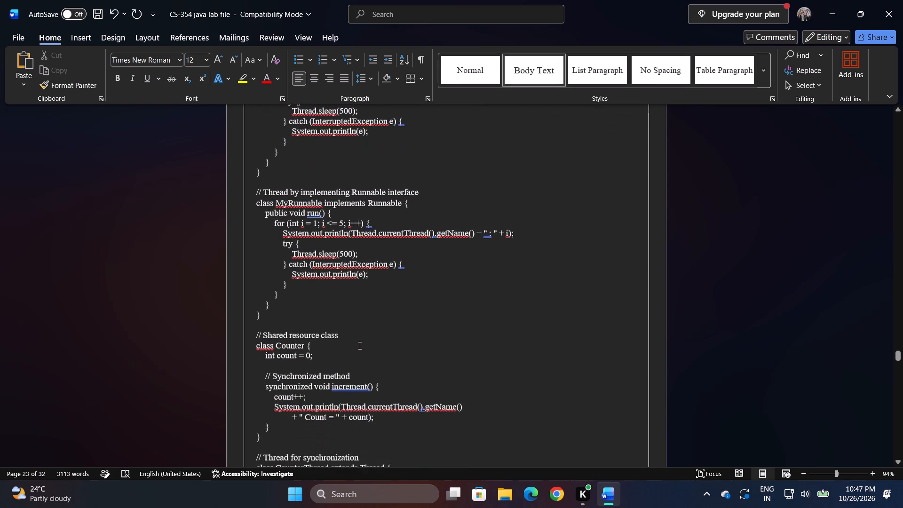
pyautogui.scroll(-20, 359, 345)
pyautogui.scroll(-20, 359, 345)
pyautogui.scroll(-2, 359, 345)
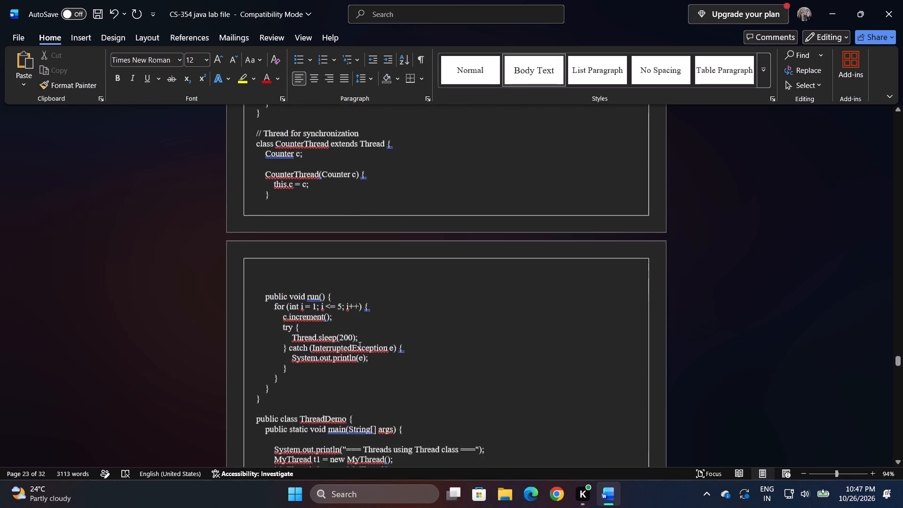
pyautogui.scroll(-20, 359, 345)
pyautogui.scroll(-20, 359, 345)
pyautogui.scroll(-2, 359, 345)
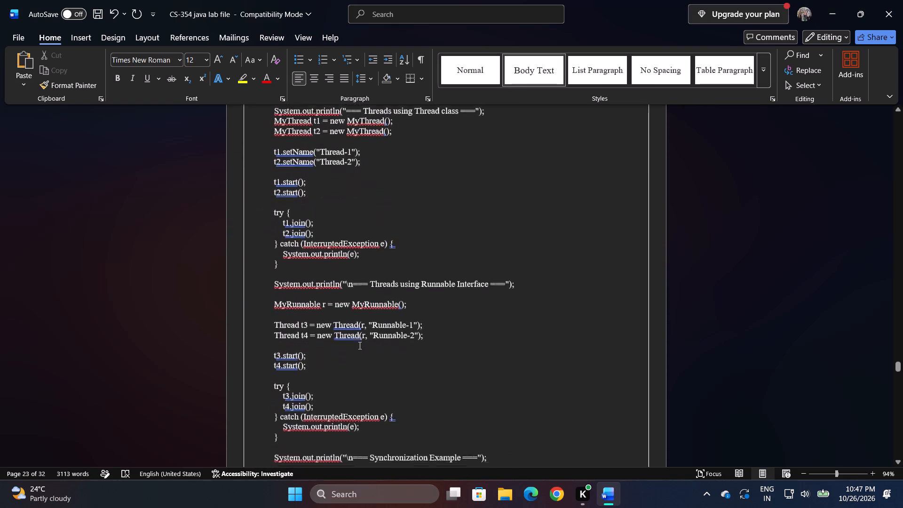
pyautogui.scroll(-20, 359, 345)
pyautogui.scroll(-20, 359, 345)
pyautogui.scroll(-1, 359, 345)
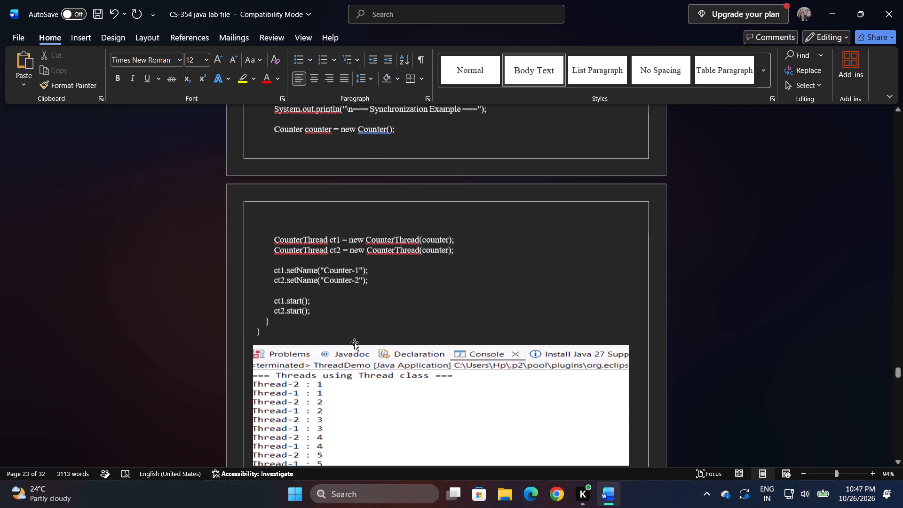
pyautogui.scroll(-20, 354, 342)
pyautogui.scroll(-20, 354, 342)
pyautogui.scroll(-1, 354, 342)
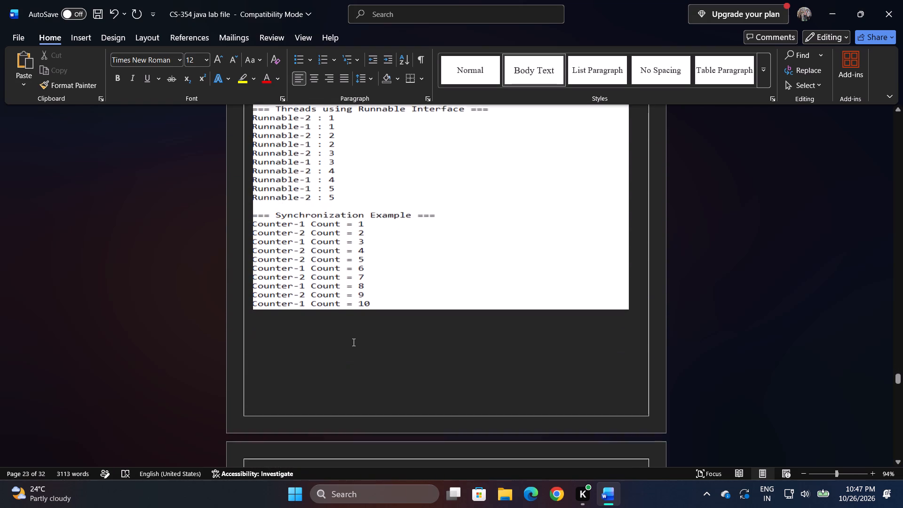
pyautogui.scroll(-6, 353, 342)
pyautogui.scroll(1, 353, 342)
pyautogui.scroll(-11, 353, 342)
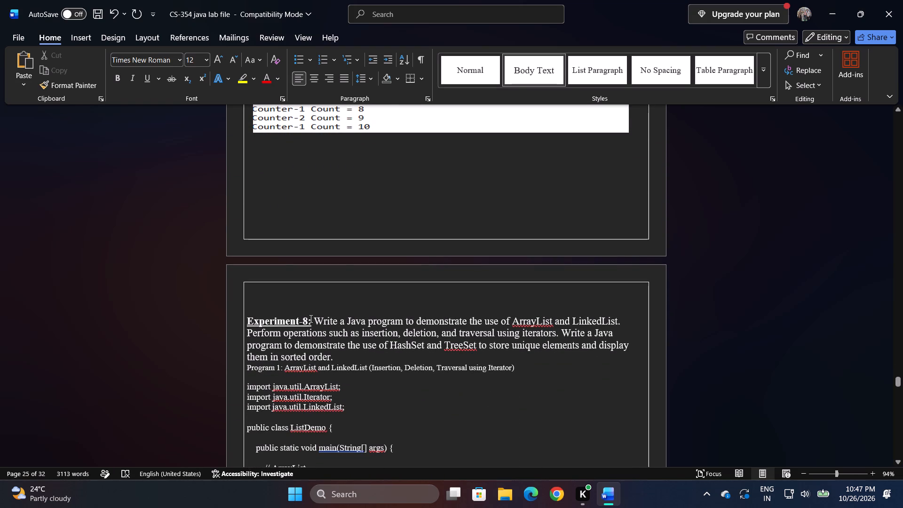
# Put the Experiment-8 problem statement on its own line below the heading.
pyautogui.click(310, 318)
pyautogui.press('Return')
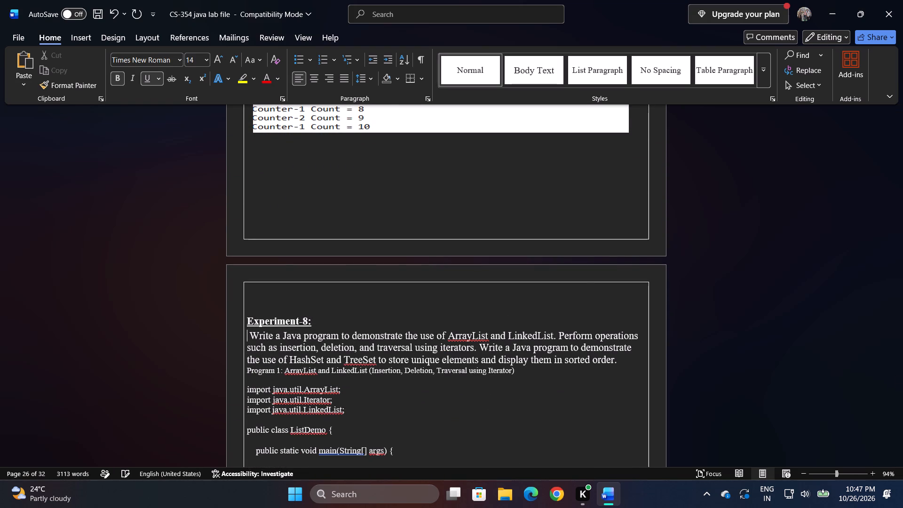
# Set the Experiment-8 heading to font size 16 and centre it.
pyautogui.moveTo(313, 318); pyautogui.dragTo(223, 322)
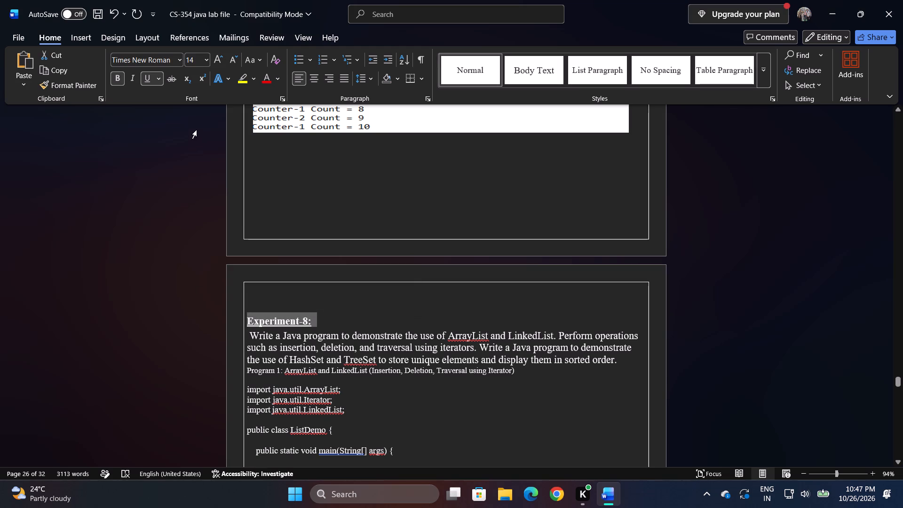
pyautogui.click(206, 64)
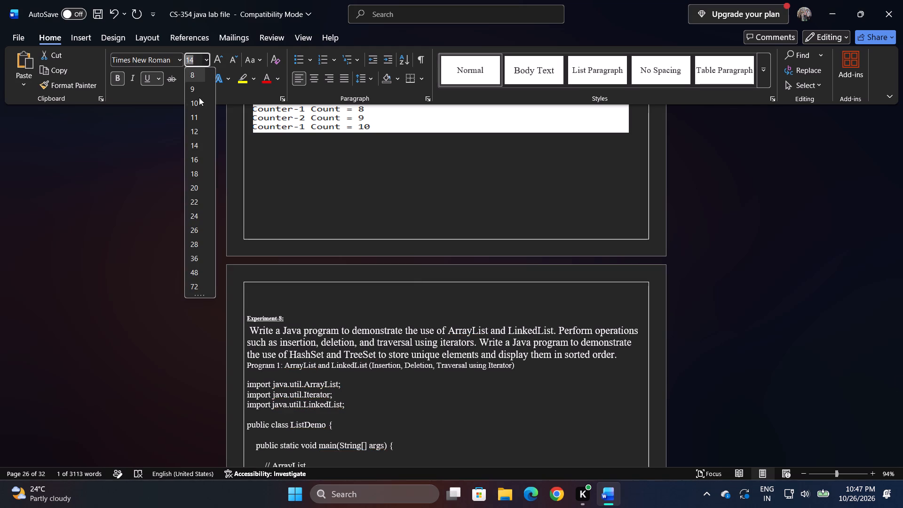
pyautogui.click(195, 163)
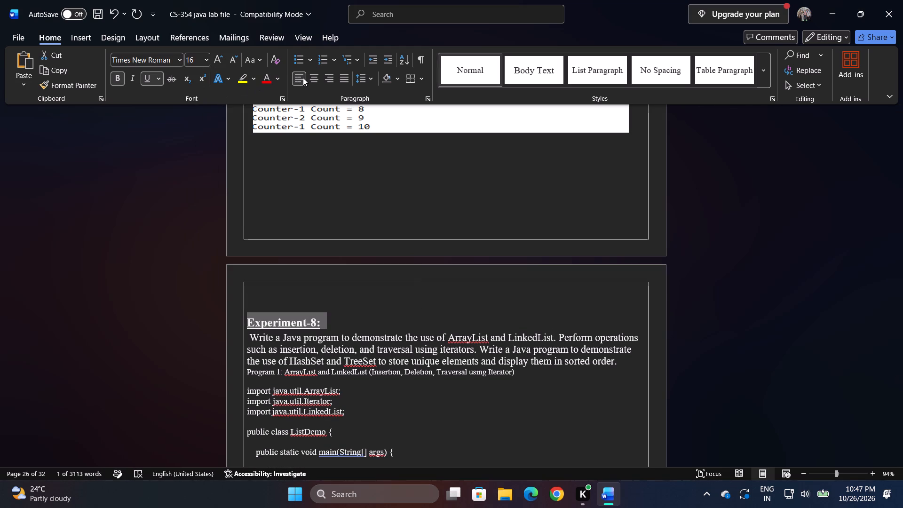
pyautogui.click(308, 78)
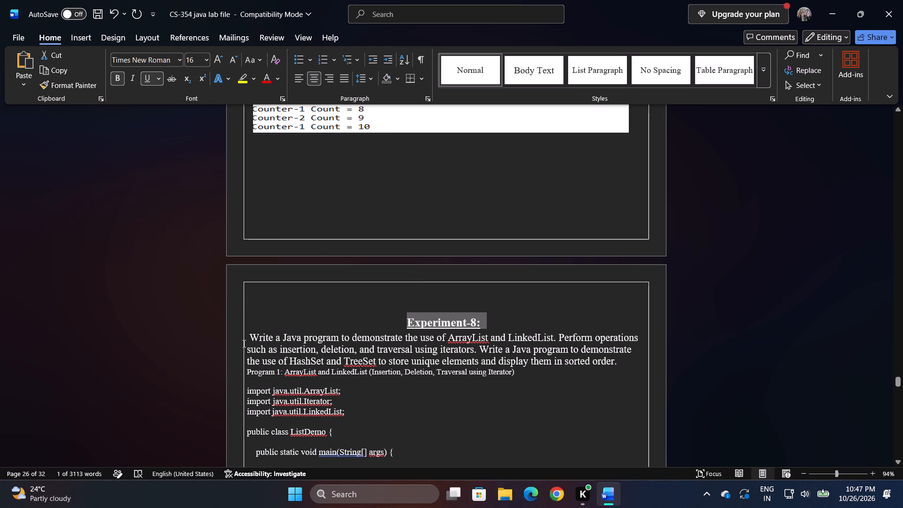
# Left-align the Experiment-8 problem statement together with the Program 1 title line and set both to font size 14.
pyautogui.moveTo(249, 335); pyautogui.dragTo(489, 375)
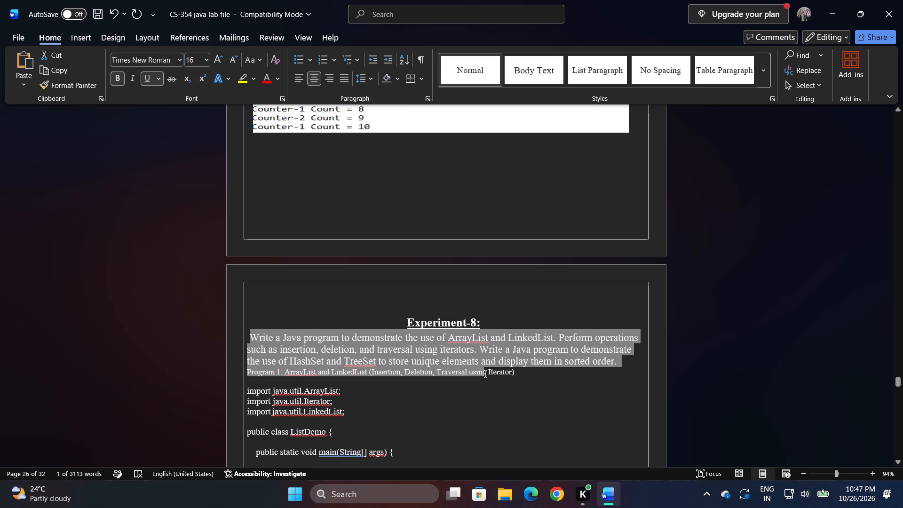
pyautogui.moveTo(489, 375); pyautogui.dragTo(530, 371)
pyautogui.moveTo(530, 371); pyautogui.dragTo(534, 365)
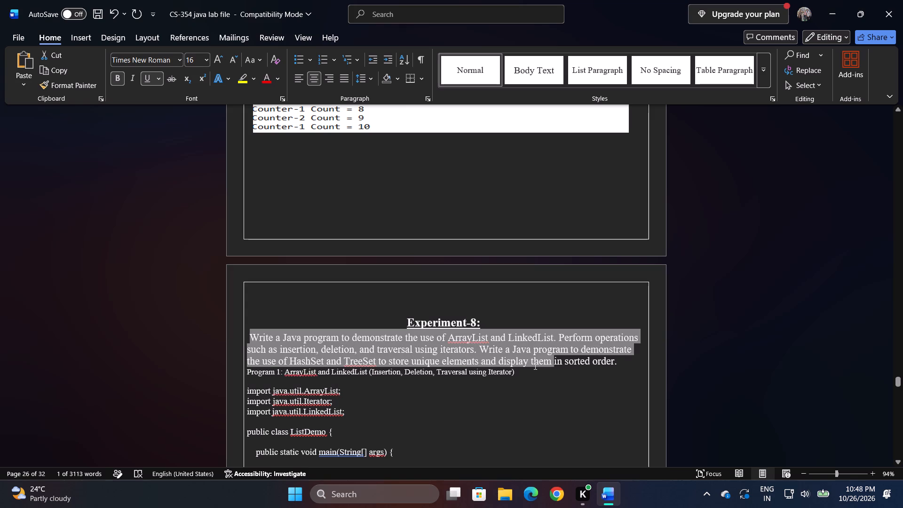
pyautogui.moveTo(534, 365); pyautogui.dragTo(536, 368)
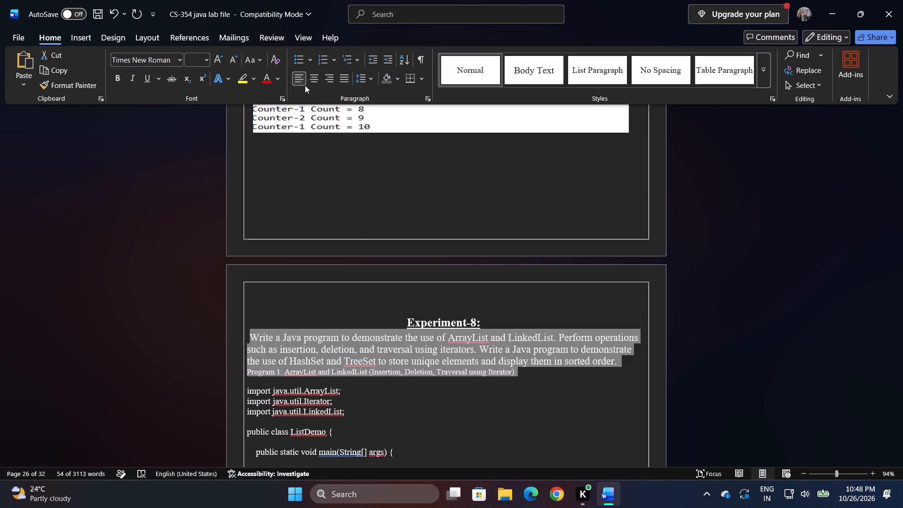
pyautogui.click(297, 73)
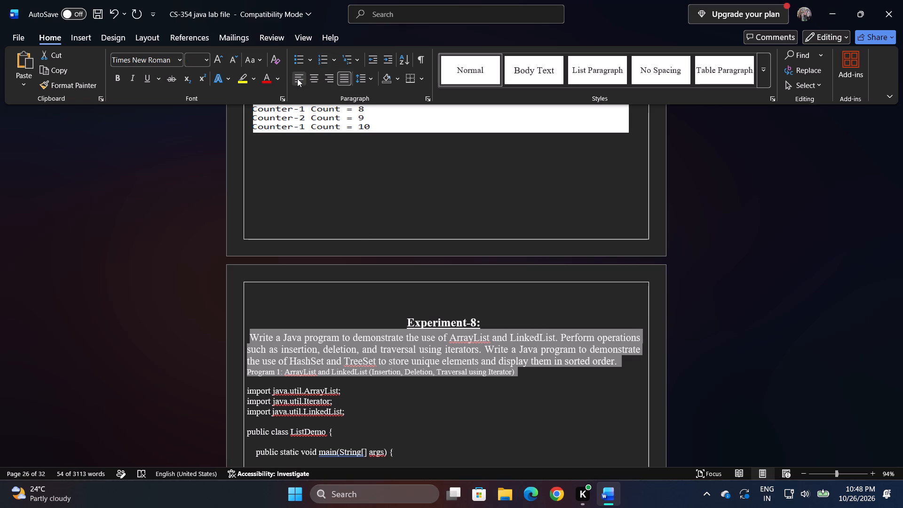
pyautogui.click(297, 79)
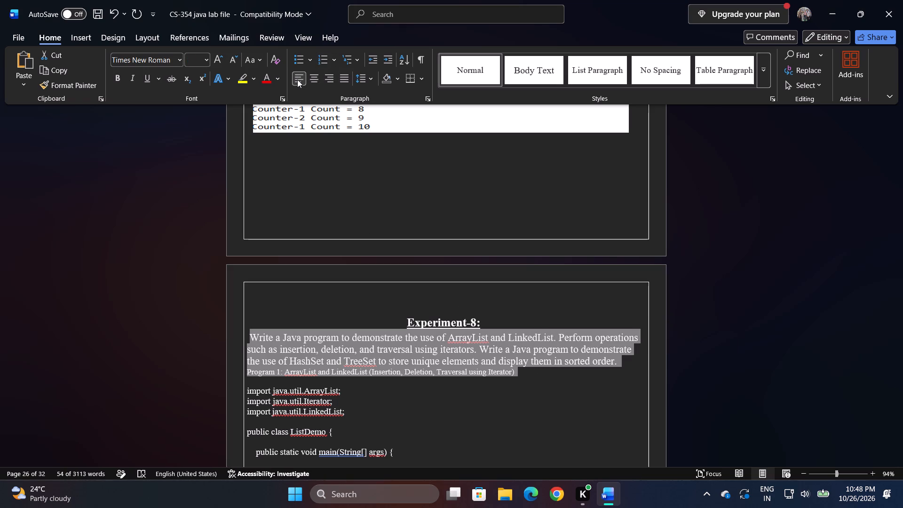
pyautogui.click(203, 62)
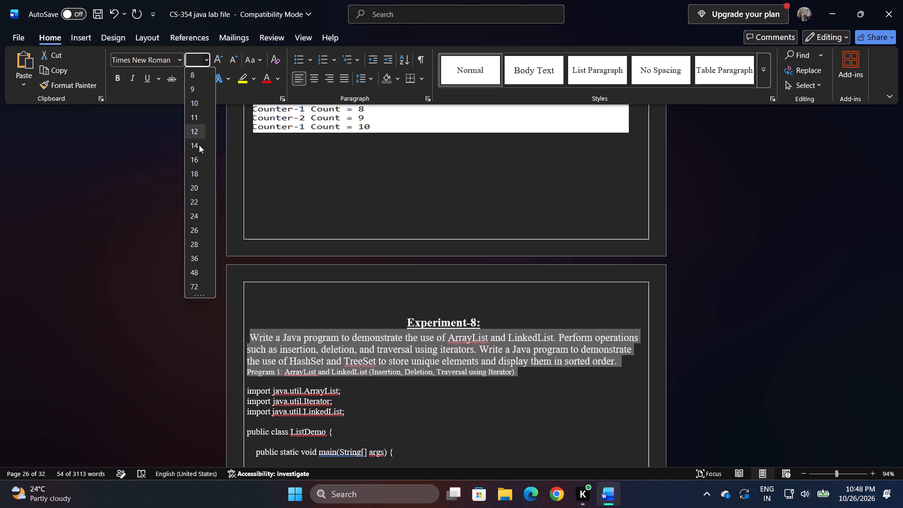
pyautogui.click(198, 151)
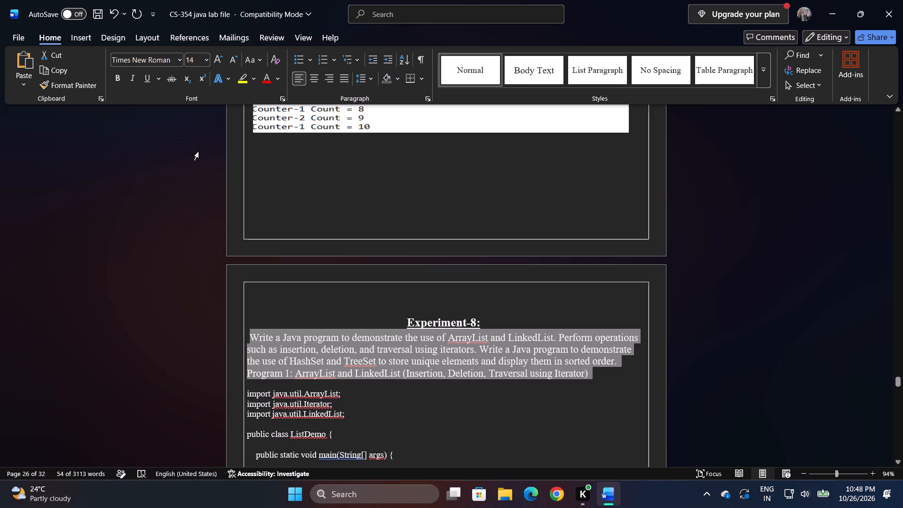
pyautogui.click(833, 343)
pyautogui.scroll(-4, 644, 398)
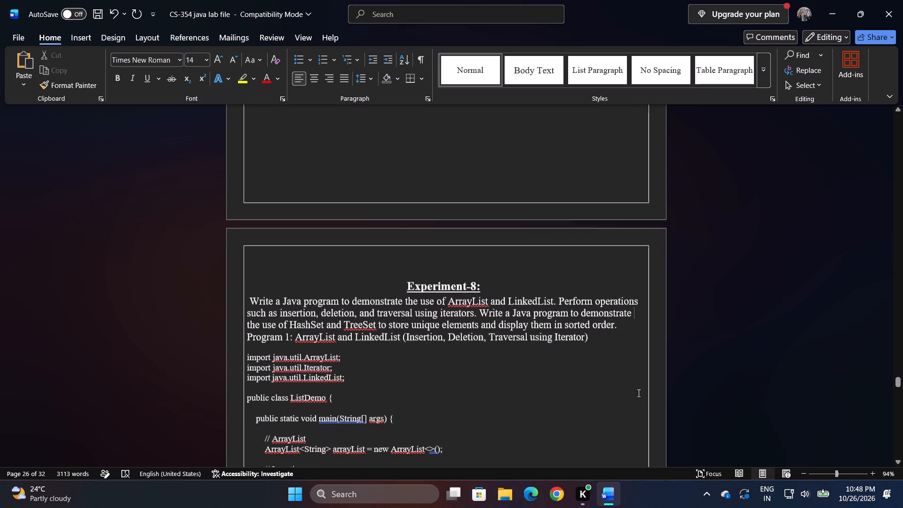
# Check the font size of the Experiment-8 code and examine its Program 1 and Program 2 pages.
pyautogui.scroll(-5, 638, 393)
pyautogui.click(296, 397)
pyautogui.scroll(-11, 296, 396)
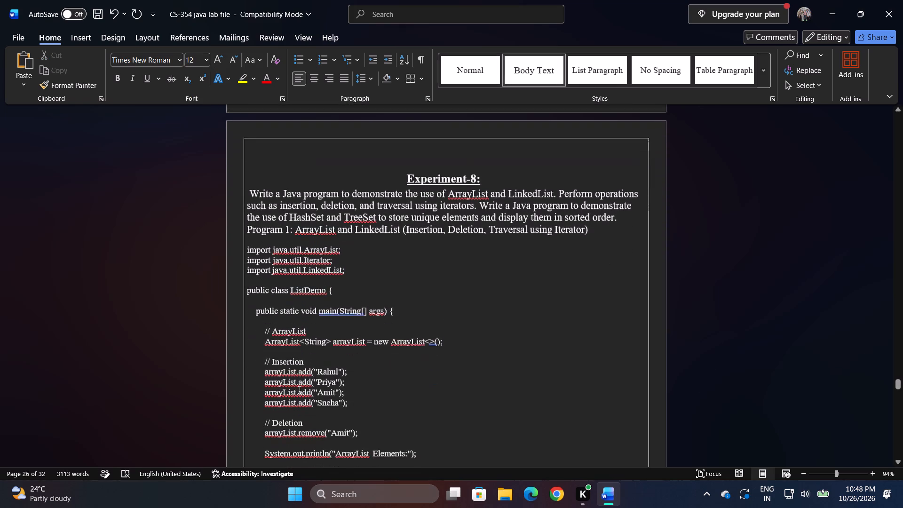
pyautogui.scroll(-1, 299, 389)
pyautogui.scroll(2, 299, 389)
pyautogui.scroll(-20, 299, 389)
pyautogui.scroll(-17, 299, 389)
pyautogui.scroll(1, 299, 389)
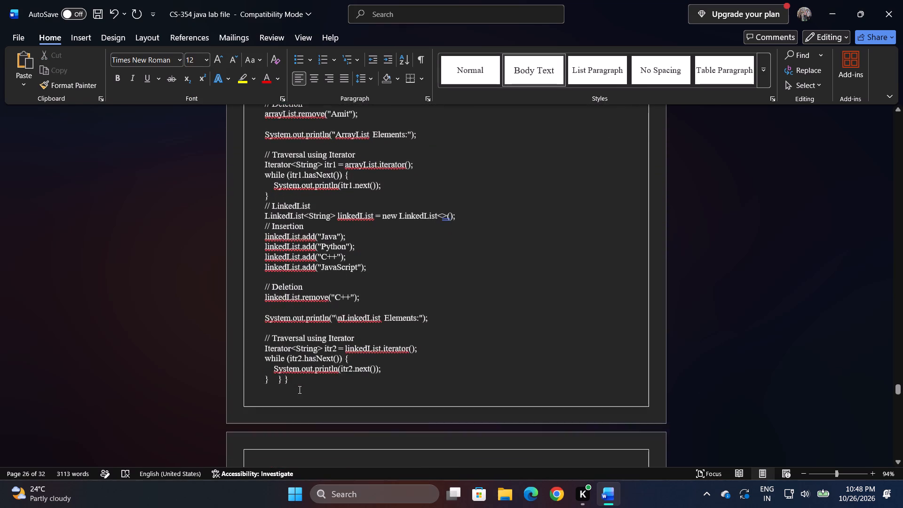
pyautogui.scroll(-20, 299, 389)
pyautogui.scroll(-16, 299, 389)
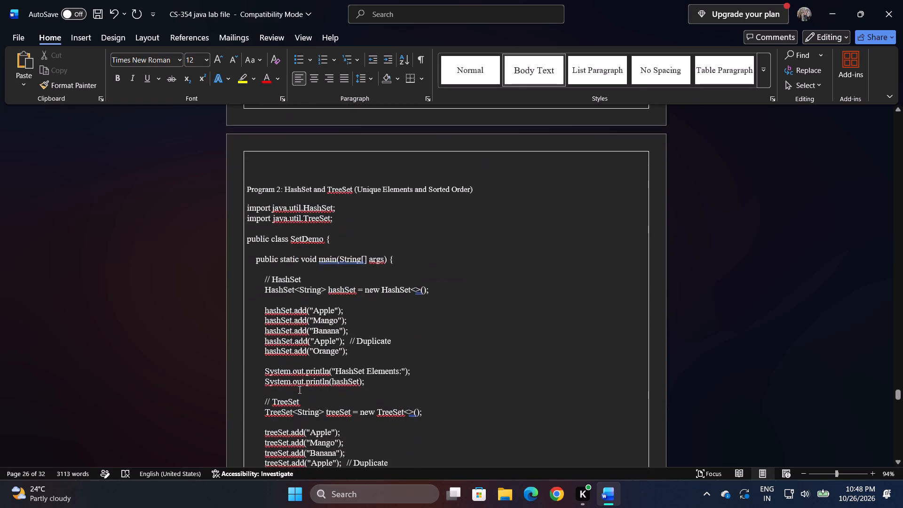
pyautogui.scroll(-20, 299, 389)
pyautogui.scroll(-20, 299, 389)
pyautogui.scroll(-5, 299, 389)
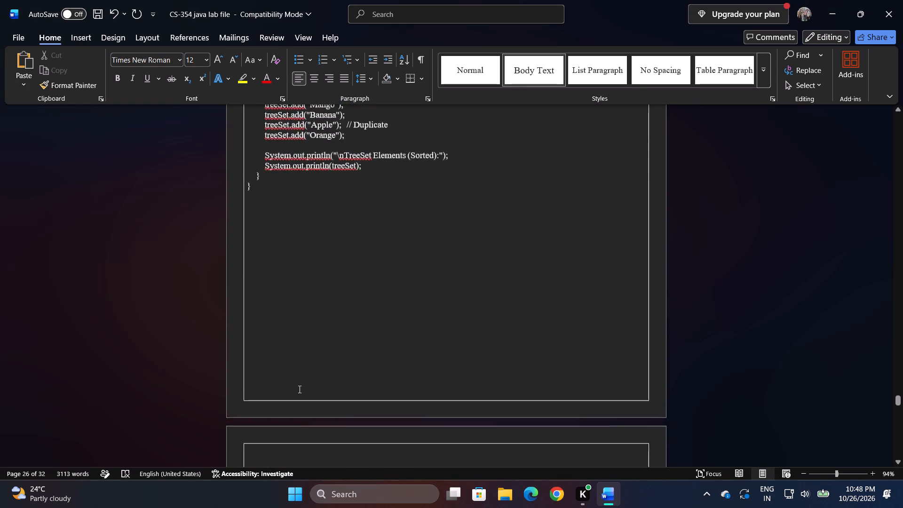
# Move the ListDemo console output picture up into the empty space below the Program 2 code in Experiment-8.
pyautogui.scroll(-20, 299, 389)
pyautogui.scroll(-4, 299, 389)
pyautogui.moveTo(374, 318); pyautogui.dragTo(380, 99)
pyautogui.moveTo(447, 273); pyautogui.dragTo(465, 62)
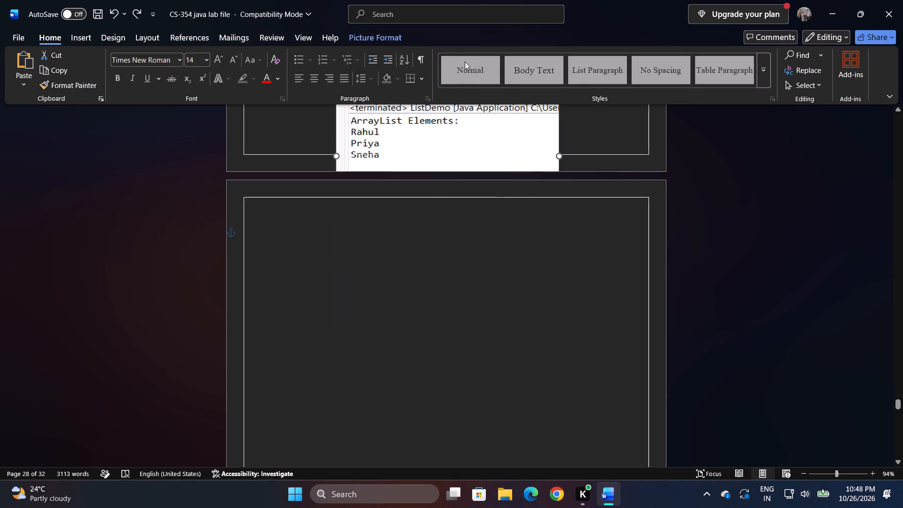
pyautogui.moveTo(462, 302); pyautogui.dragTo(452, 127)
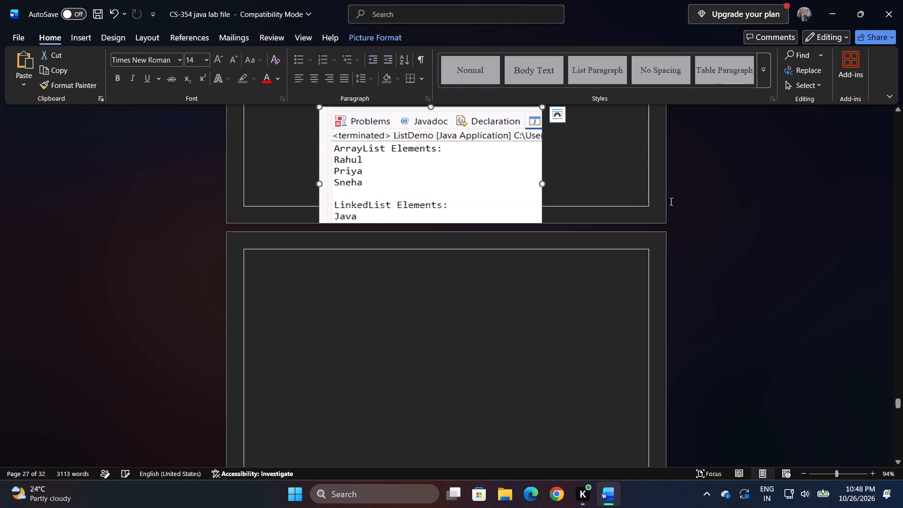
pyautogui.scroll(17, 688, 203)
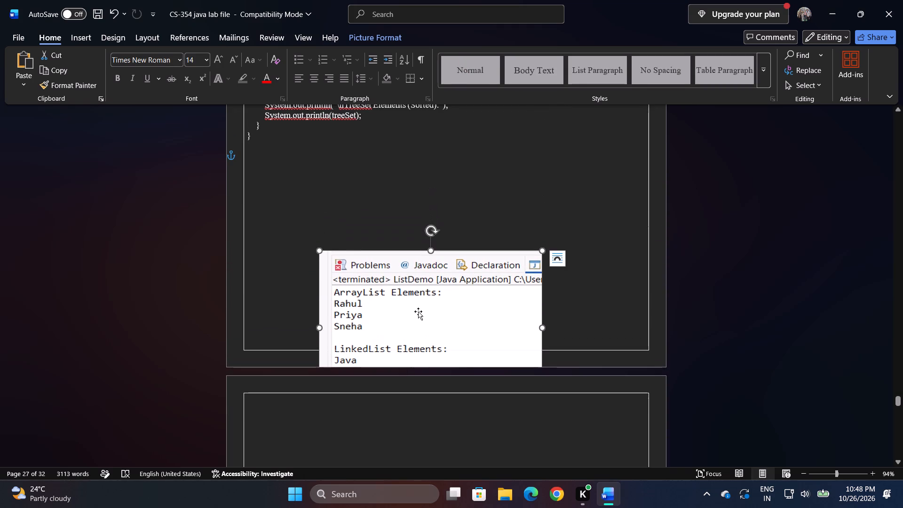
pyautogui.moveTo(418, 311); pyautogui.dragTo(434, 216)
pyautogui.scroll(-5, 729, 293)
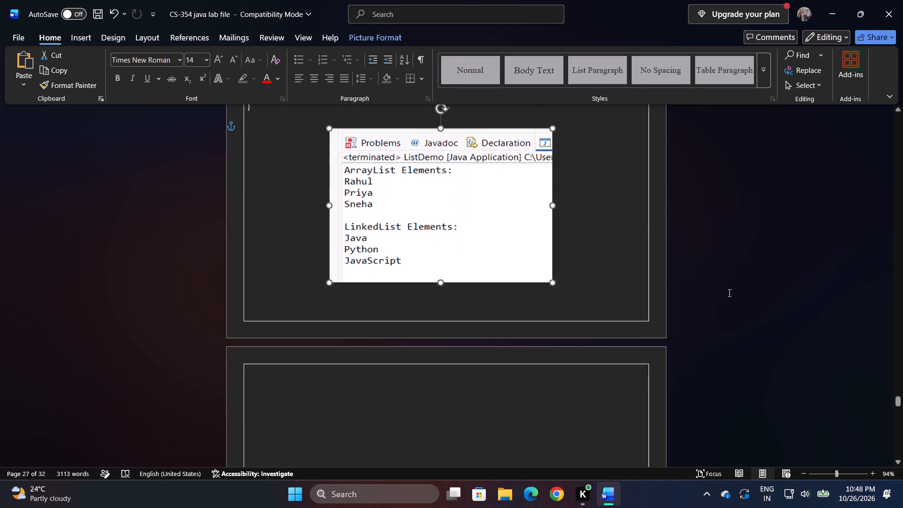
# Put the Experiment-9 problem statement on its own line below the heading.
pyautogui.scroll(-20, 729, 293)
pyautogui.scroll(-20, 729, 293)
pyautogui.scroll(-6, 729, 293)
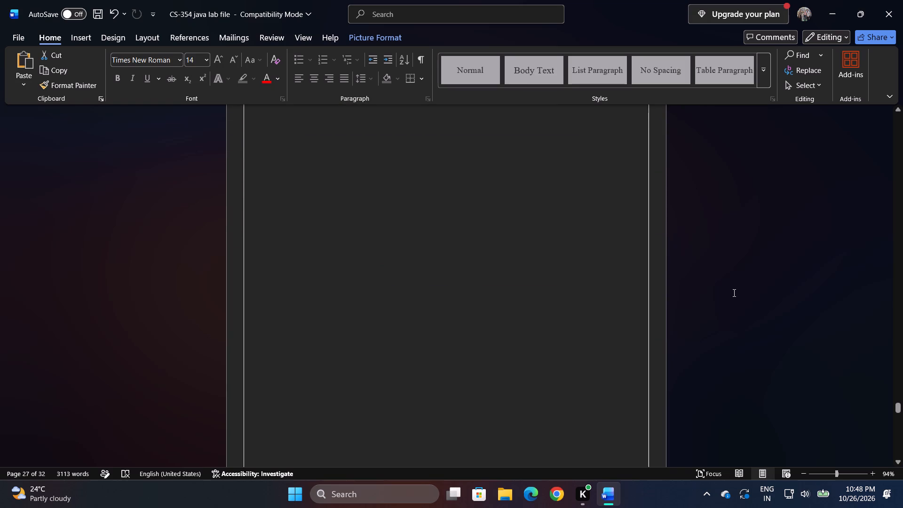
pyautogui.scroll(-20, 733, 293)
pyautogui.scroll(-20, 733, 293)
pyautogui.scroll(-1, 733, 293)
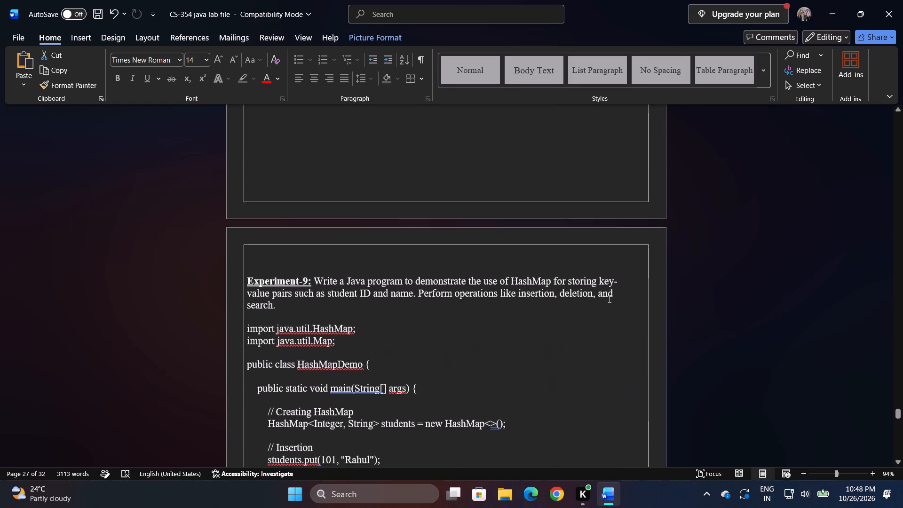
pyautogui.click(311, 280)
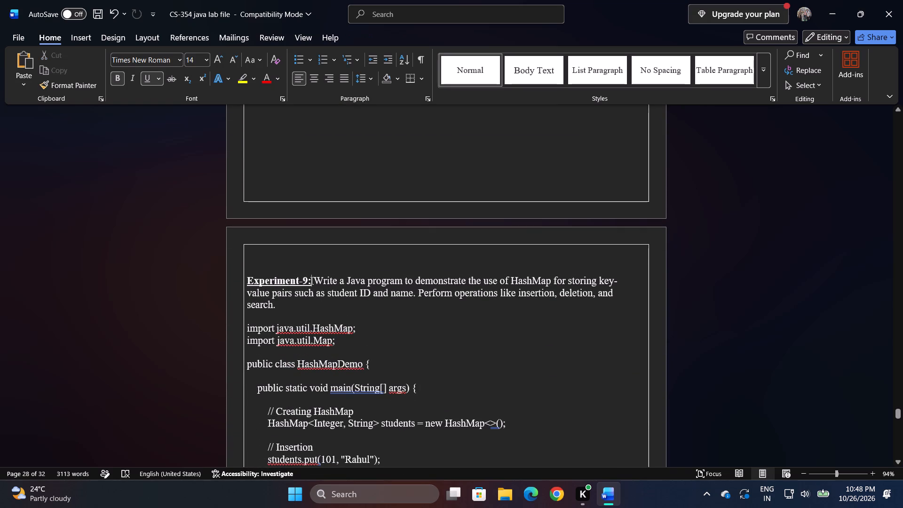
pyautogui.moveTo(311, 280); pyautogui.dragTo(270, 277)
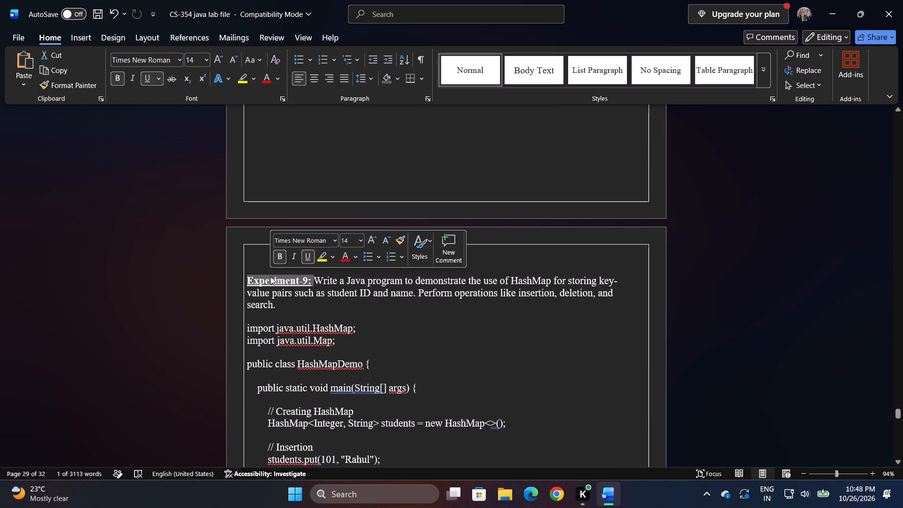
pyautogui.click(697, 285)
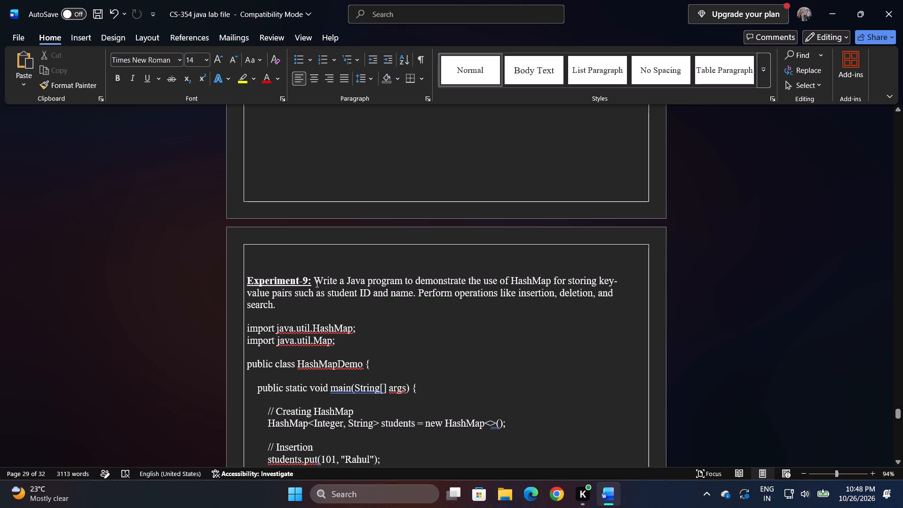
pyautogui.click(312, 281)
pyautogui.click(315, 281)
pyautogui.press('Return')
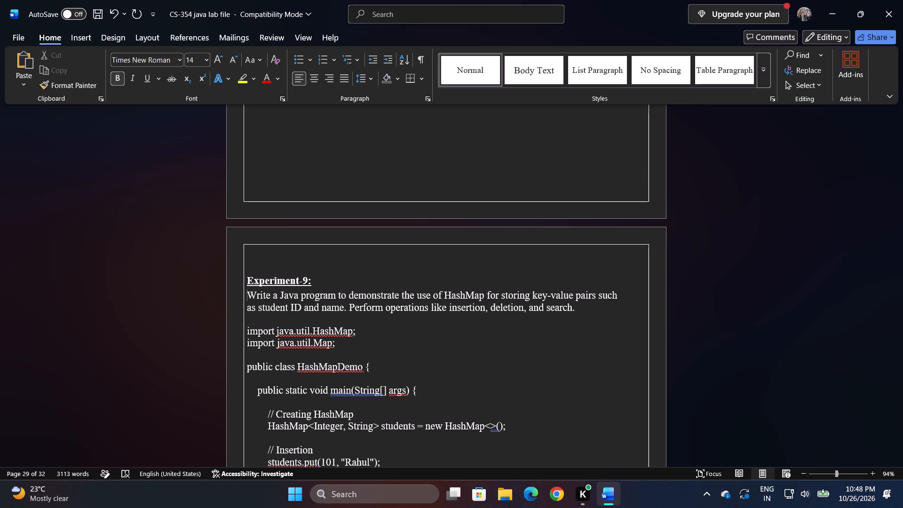
# Set the Experiment-9 heading to font size 16 and centre it.
pyautogui.moveTo(328, 277); pyautogui.dragTo(205, 280)
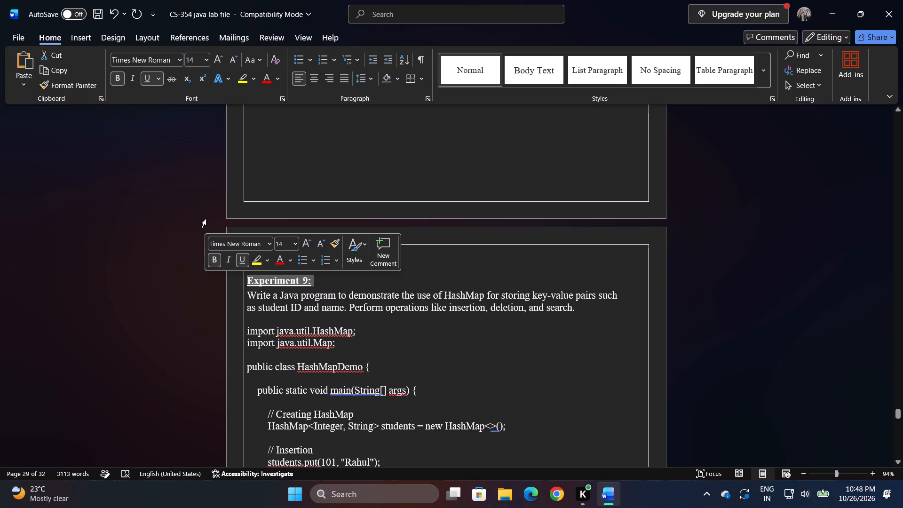
pyautogui.click(206, 63)
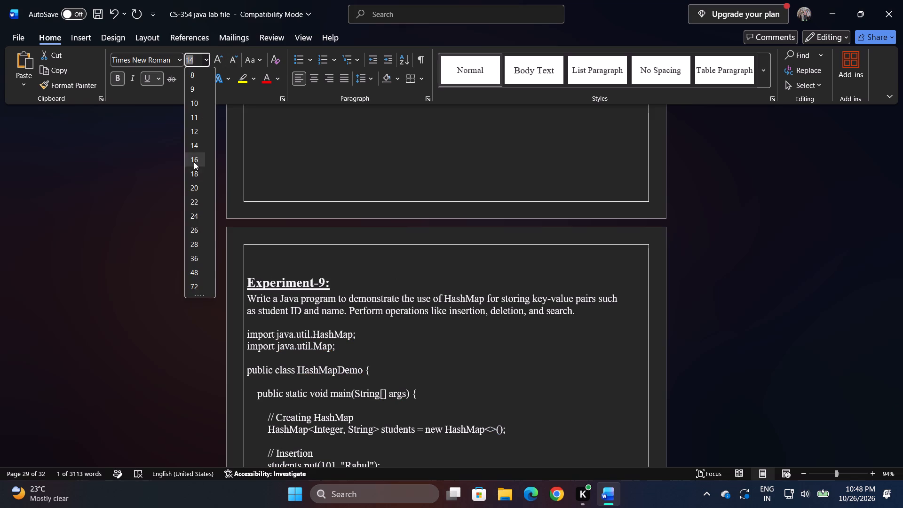
pyautogui.click(194, 162)
pyautogui.click(308, 74)
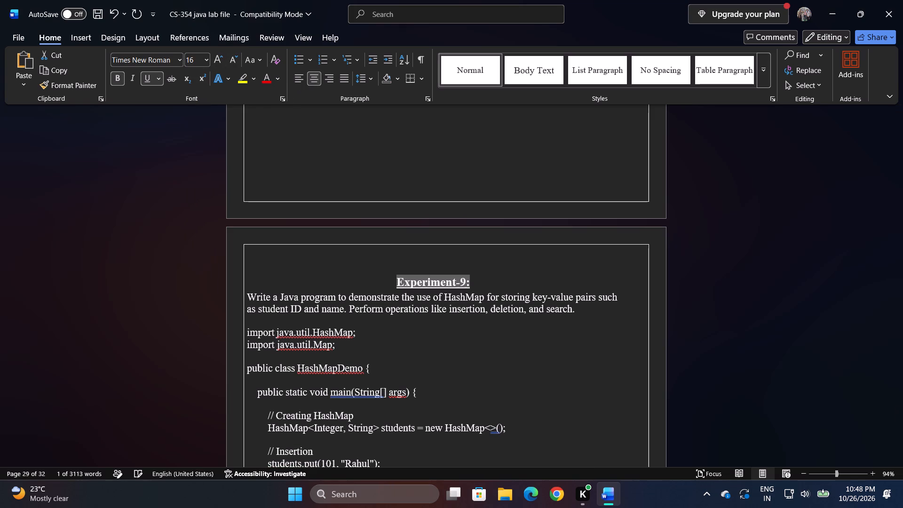
# Left-align the two-line Experiment-9 problem statement about HashMap.
pyautogui.moveTo(246, 294); pyautogui.dragTo(595, 325)
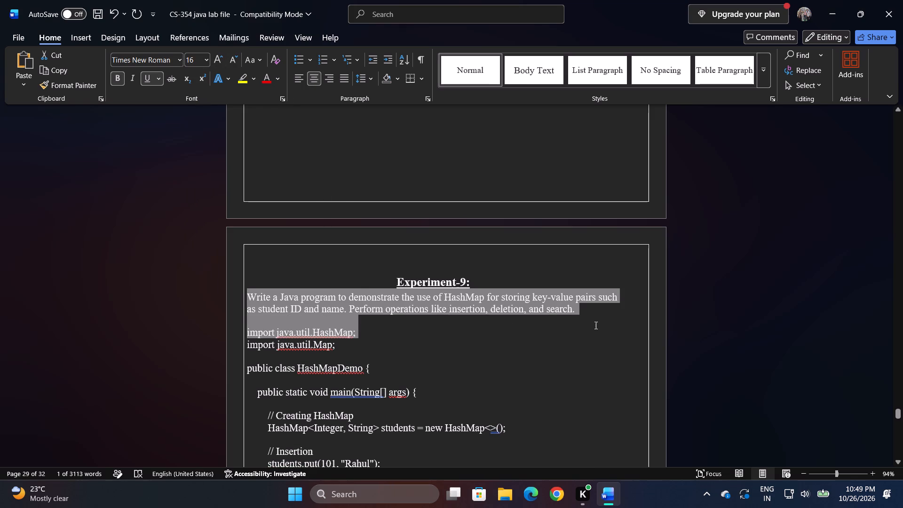
pyautogui.moveTo(595, 325); pyautogui.dragTo(596, 311)
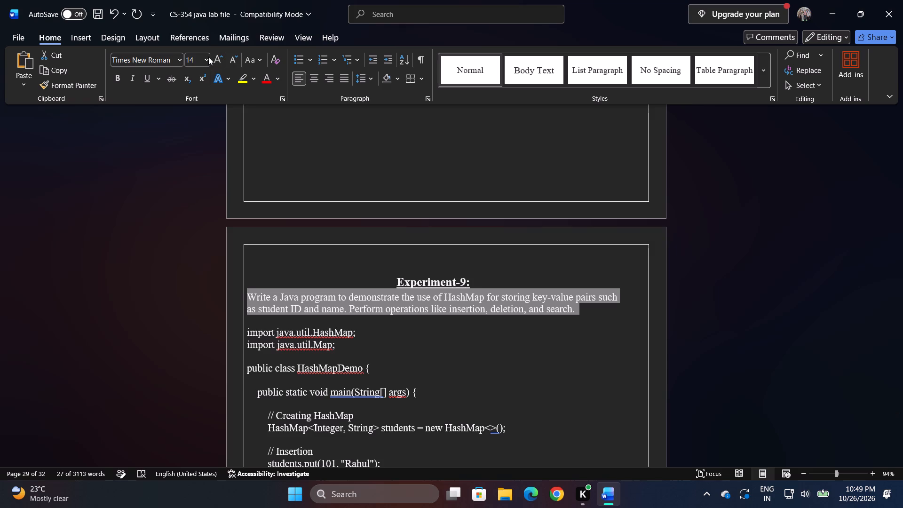
pyautogui.click(299, 77)
pyautogui.click(299, 77)
pyautogui.click(902, 216)
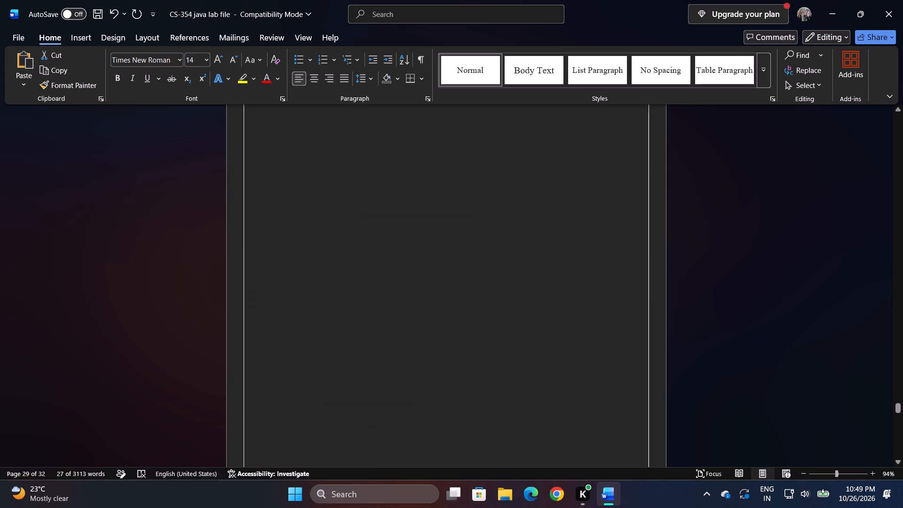
pyautogui.scroll(14, 674, 306)
pyautogui.scroll(-16, 699, 253)
pyautogui.scroll(-20, 700, 250)
pyautogui.scroll(-18, 700, 250)
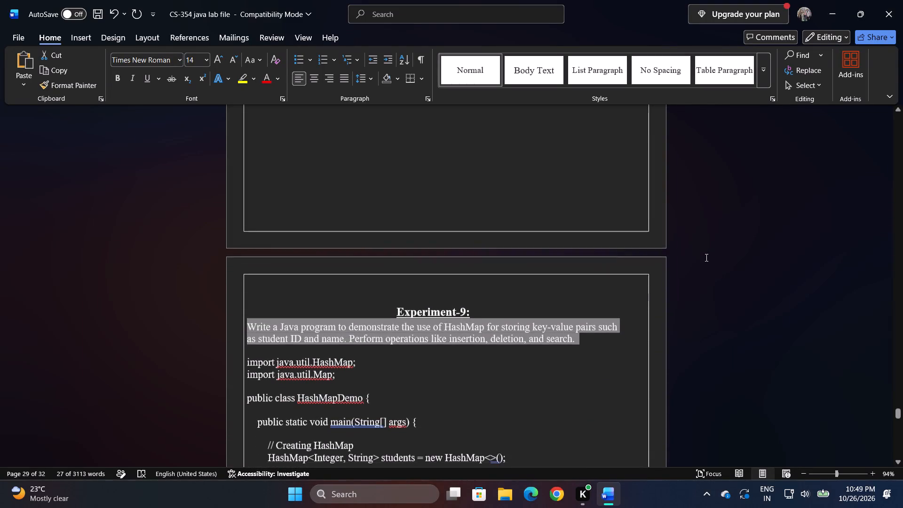
pyautogui.click(747, 308)
# Set the whole Experiment-9 HashMapDemo code, from the imports to the closing braces, to font size 12.
pyautogui.scroll(-12, 747, 308)
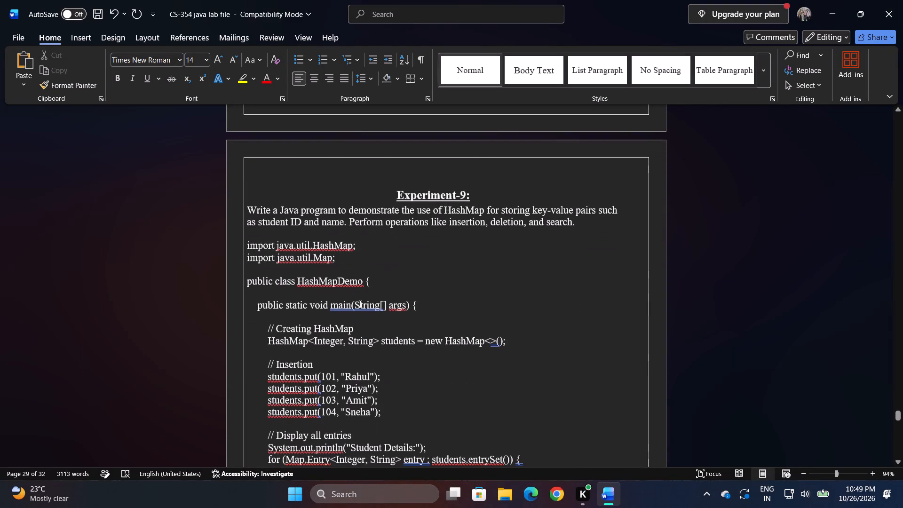
pyautogui.click(328, 299)
pyautogui.click(313, 267)
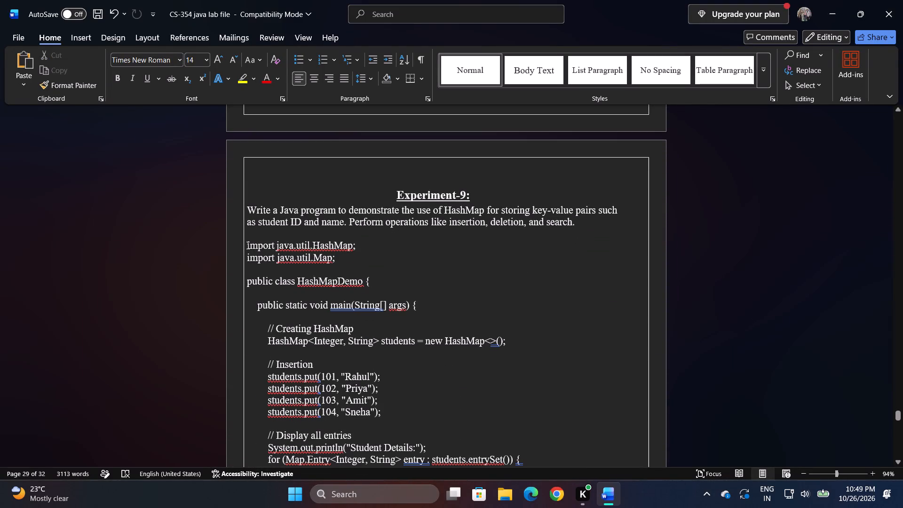
pyautogui.moveTo(246, 246); pyautogui.dragTo(486, 429)
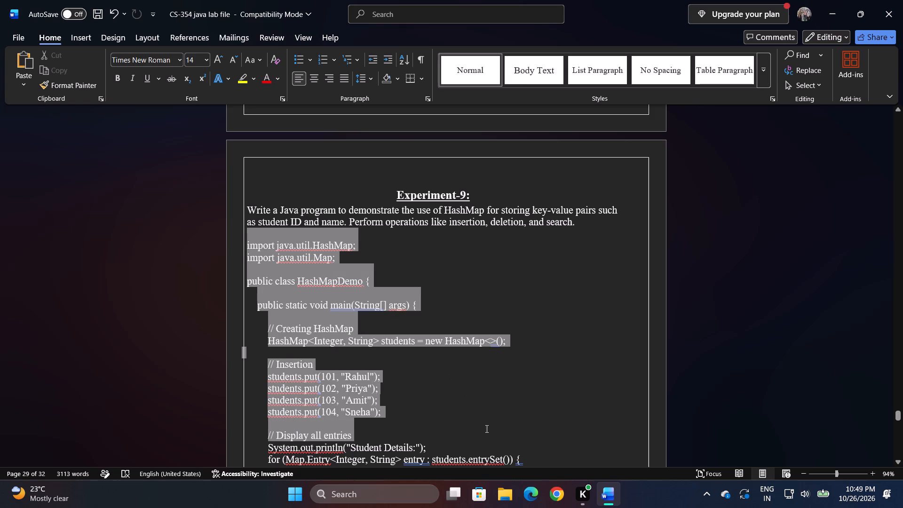
pyautogui.moveTo(486, 429); pyautogui.dragTo(510, 408)
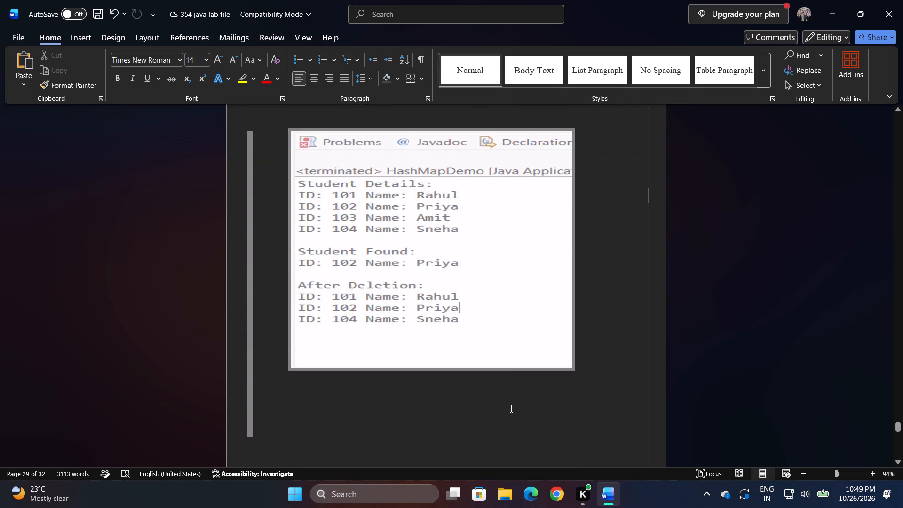
pyautogui.moveTo(510, 408); pyautogui.dragTo(510, 208)
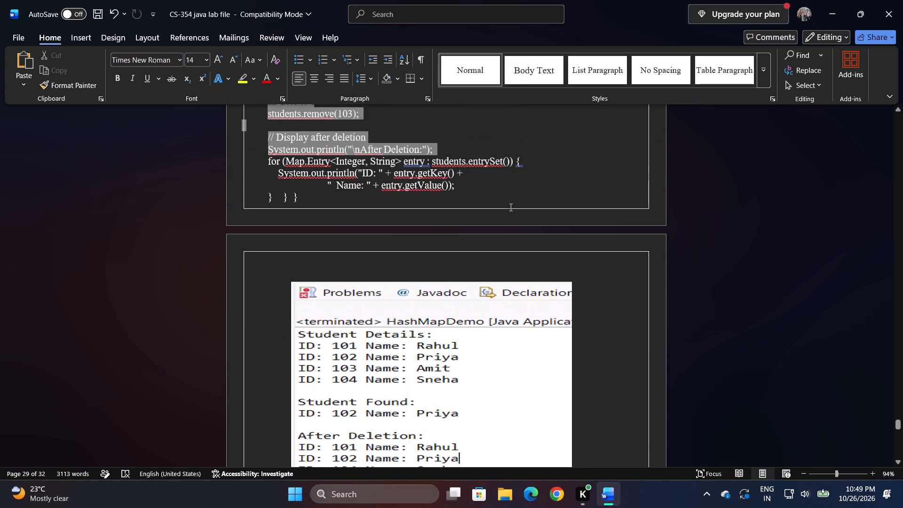
pyautogui.moveTo(510, 208); pyautogui.dragTo(510, 211)
pyautogui.click(206, 58)
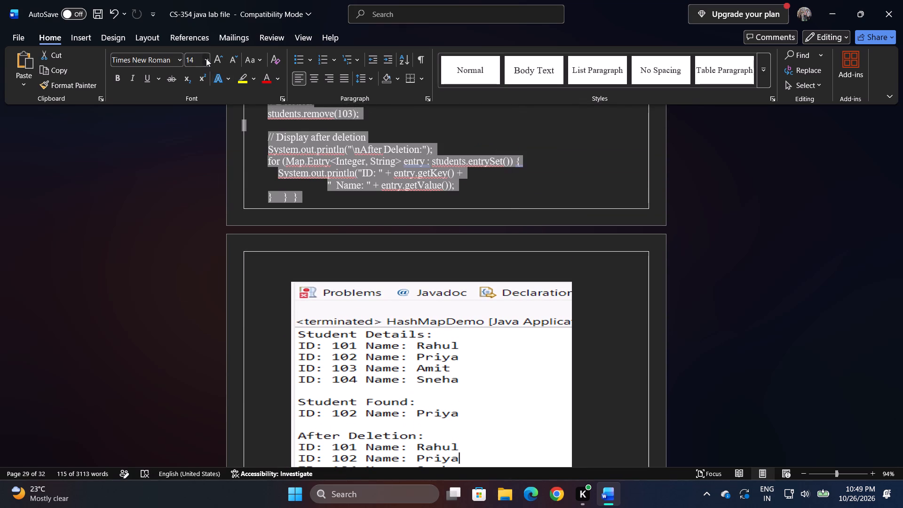
pyautogui.click(190, 133)
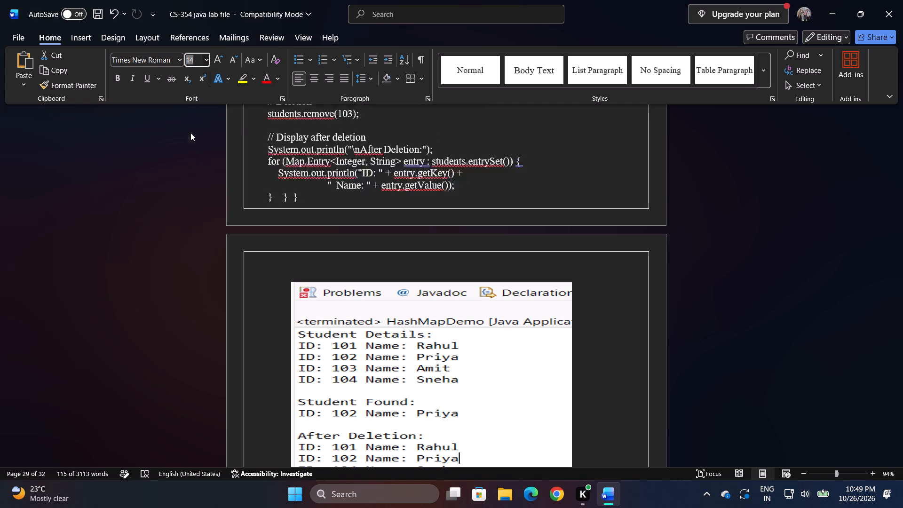
pyautogui.click(757, 193)
# Examine the Experiment-9 code and console output pages through to the start of Experiment-10.
pyautogui.scroll(10, 757, 193)
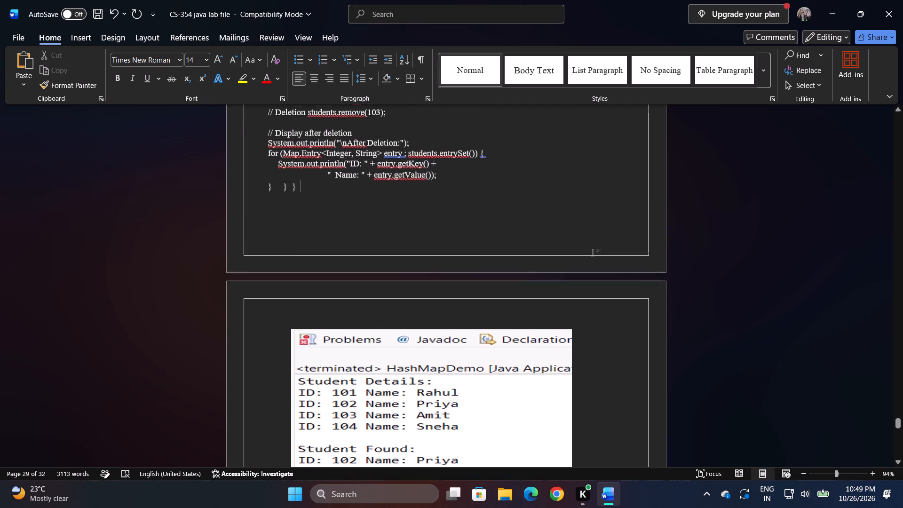
pyautogui.scroll(5, 593, 252)
pyautogui.scroll(-20, 596, 239)
pyautogui.scroll(-11, 596, 239)
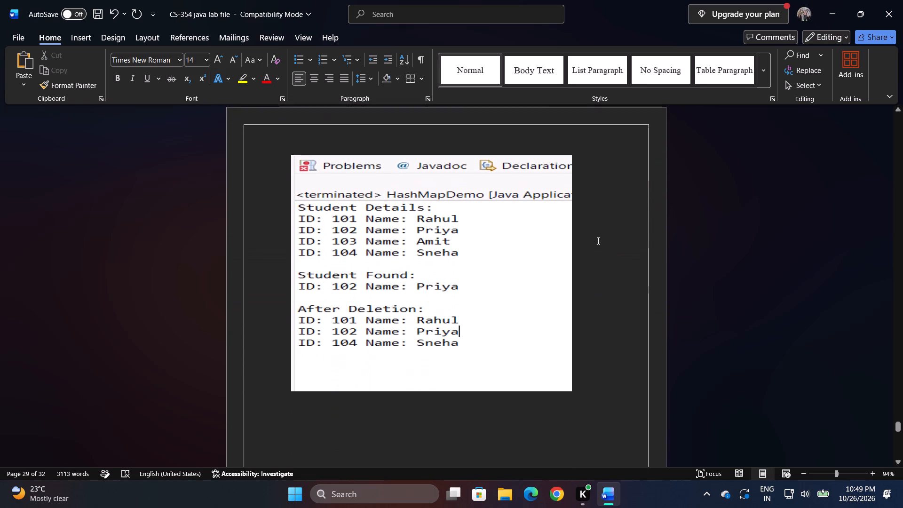
pyautogui.scroll(-7, 597, 240)
pyautogui.scroll(1, 597, 240)
pyautogui.scroll(-20, 598, 241)
pyautogui.scroll(-16, 598, 241)
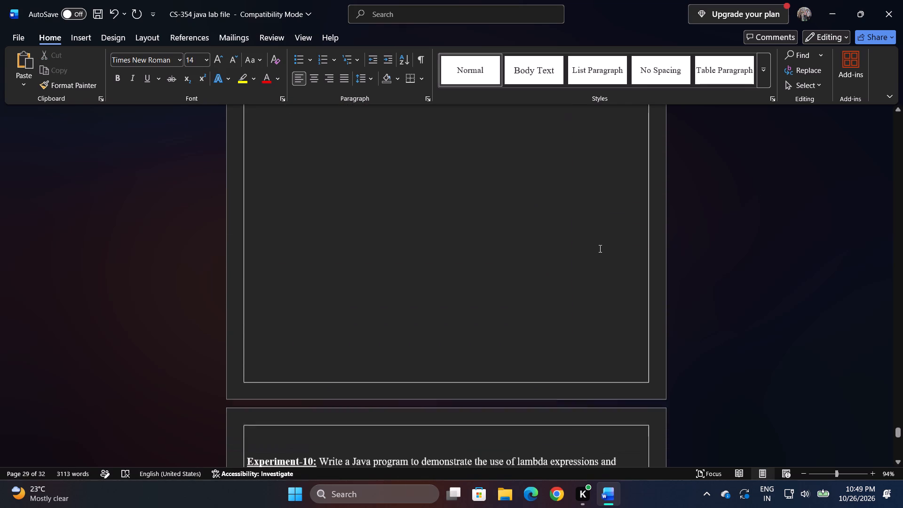
pyautogui.scroll(-19, 599, 248)
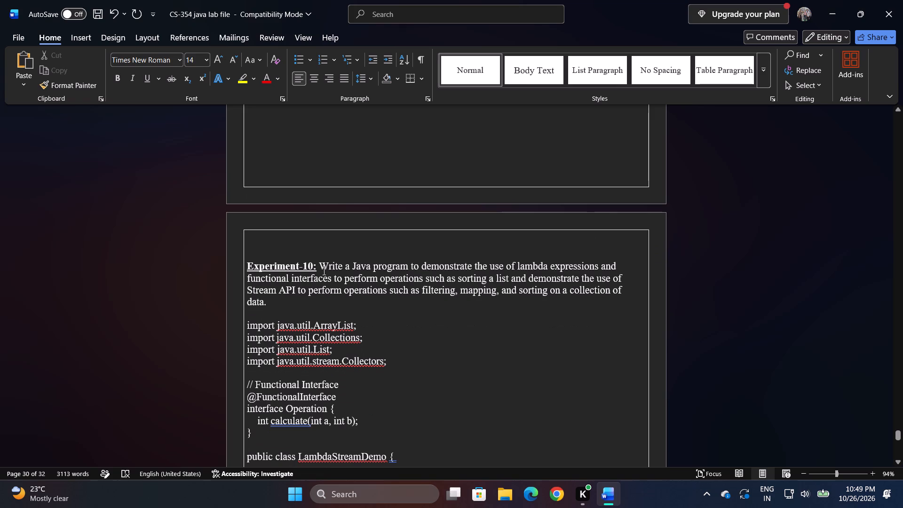
# Move the Experiment-10 problem statement onto its own line below the heading.
pyautogui.click(320, 268)
pyautogui.press('Return')
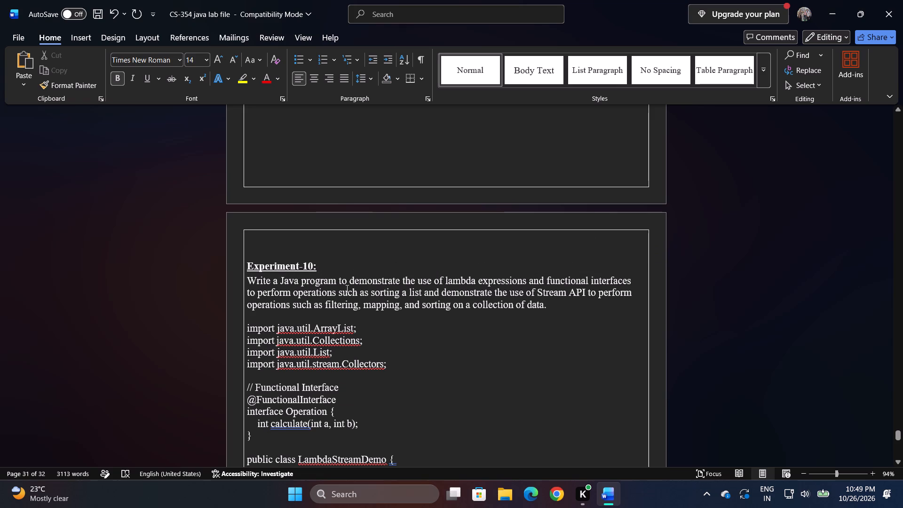
# Set the Experiment-10 heading to font size 16 and centre it.
pyautogui.moveTo(344, 264); pyautogui.dragTo(232, 269)
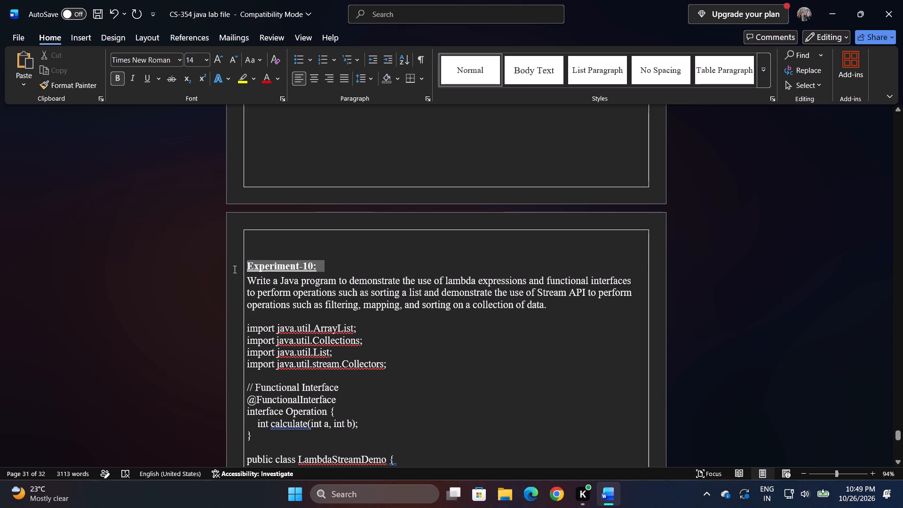
pyautogui.moveTo(232, 269); pyautogui.dragTo(229, 268)
pyautogui.click(205, 59)
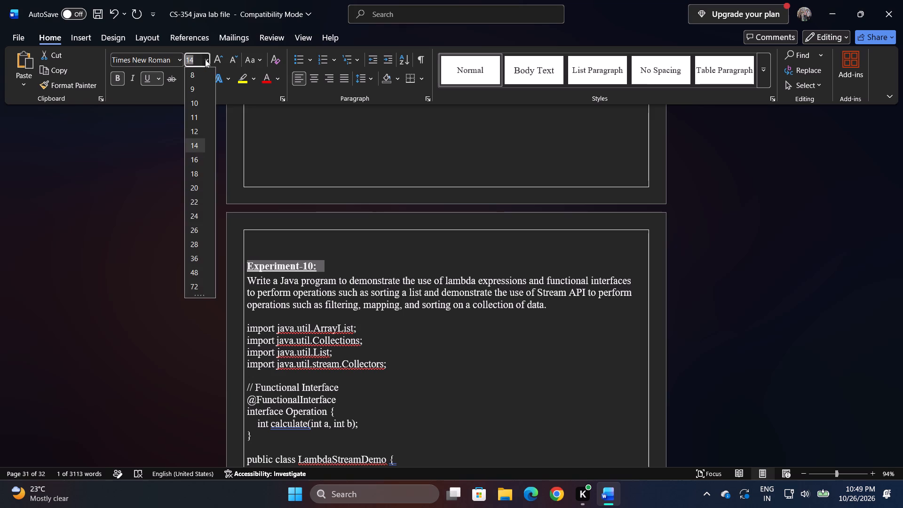
pyautogui.click(195, 157)
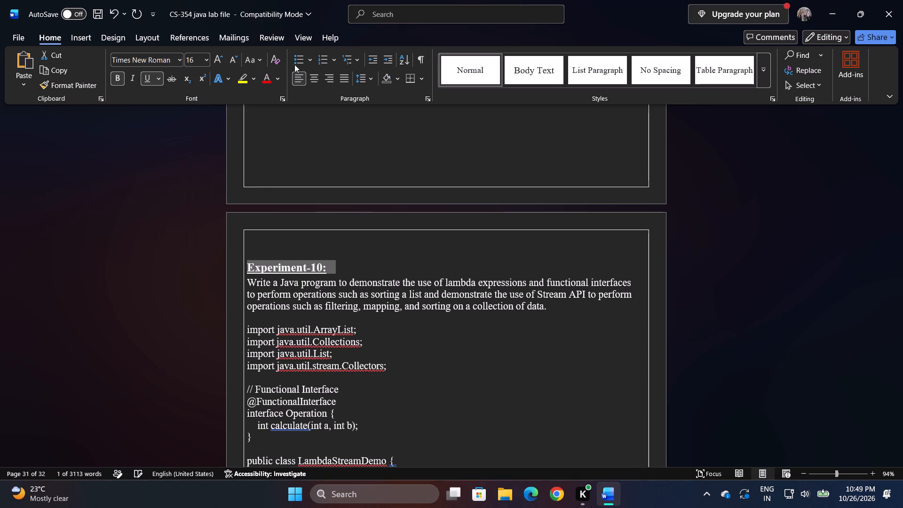
pyautogui.click(309, 74)
pyautogui.click(678, 274)
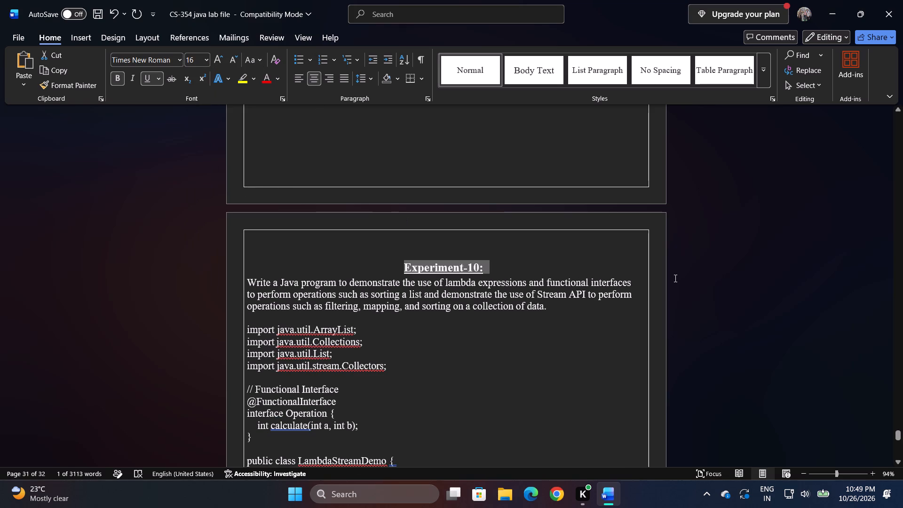
# Set the whole Experiment-10 LambdaStreamDemo code, from the imports to the closing braces, to font size 12.
pyautogui.click(355, 348)
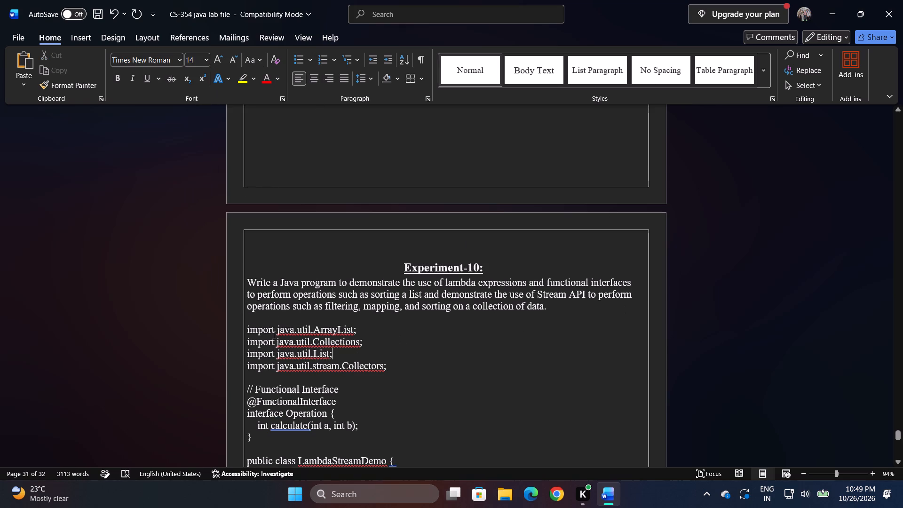
pyautogui.moveTo(247, 329); pyautogui.dragTo(426, 466)
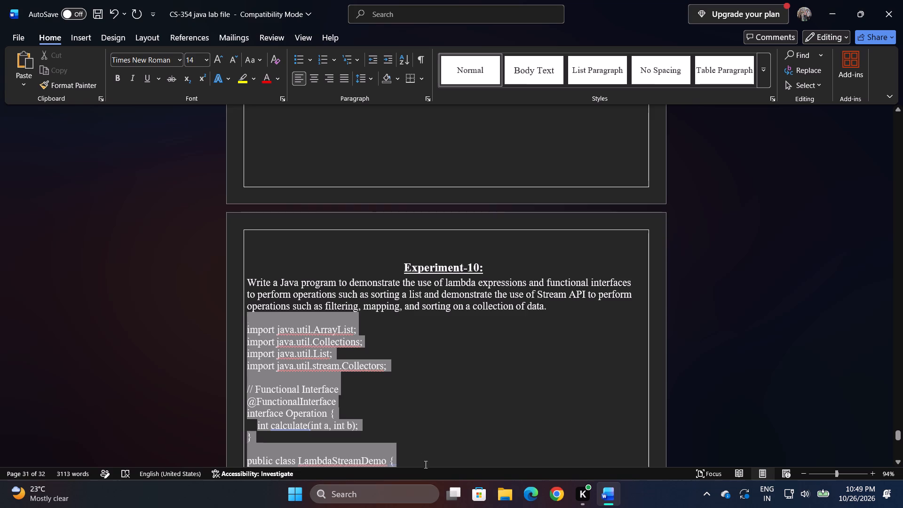
pyautogui.moveTo(426, 466); pyautogui.dragTo(438, 160)
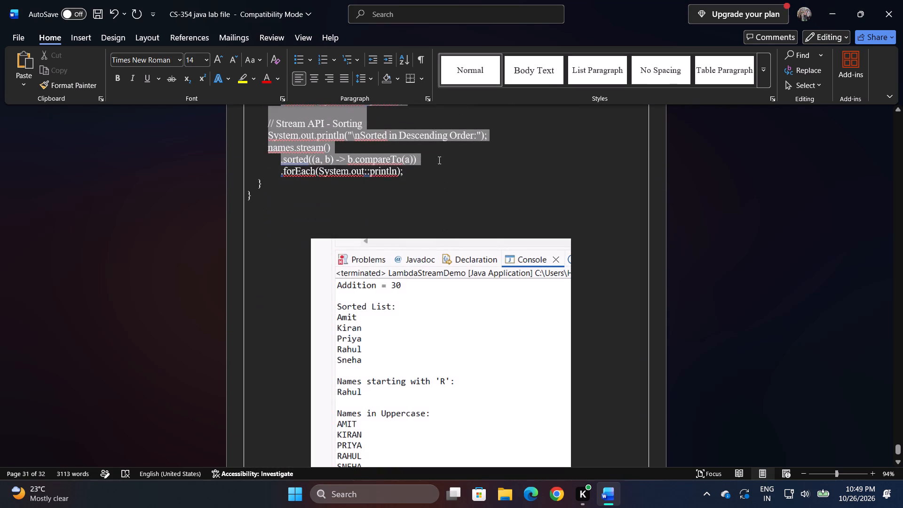
pyautogui.moveTo(438, 160); pyautogui.dragTo(418, 293)
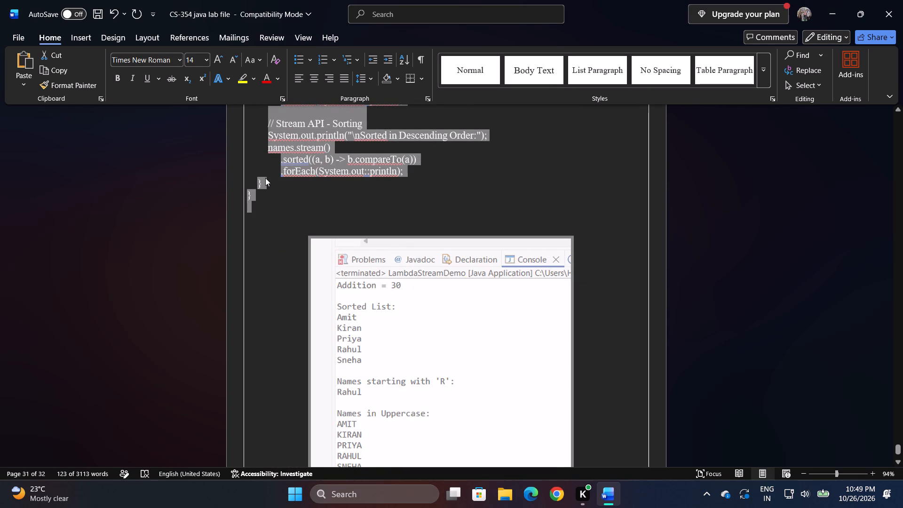
pyautogui.click(208, 61)
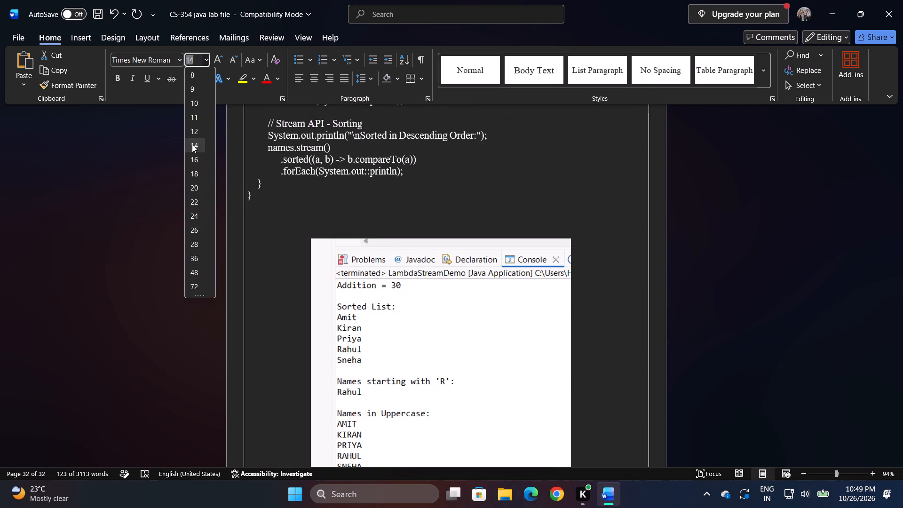
pyautogui.click(192, 129)
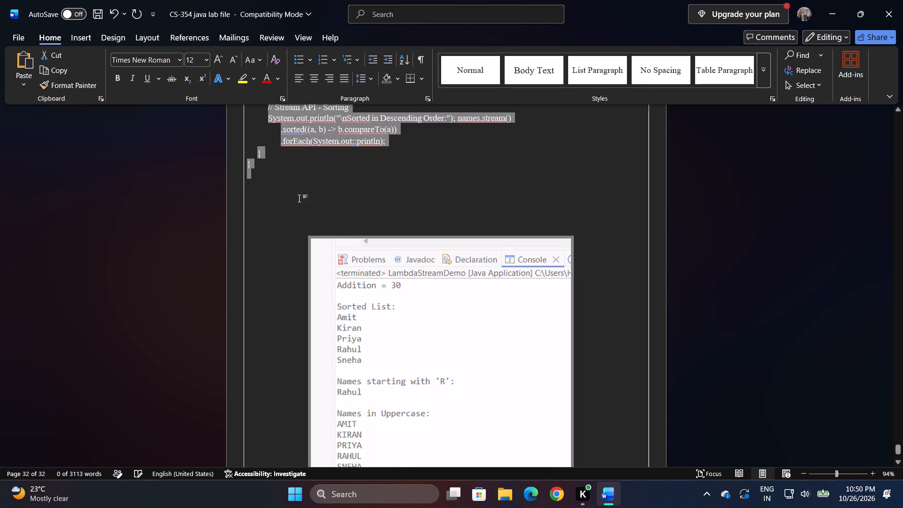
pyautogui.click(902, 250)
pyautogui.click(802, 298)
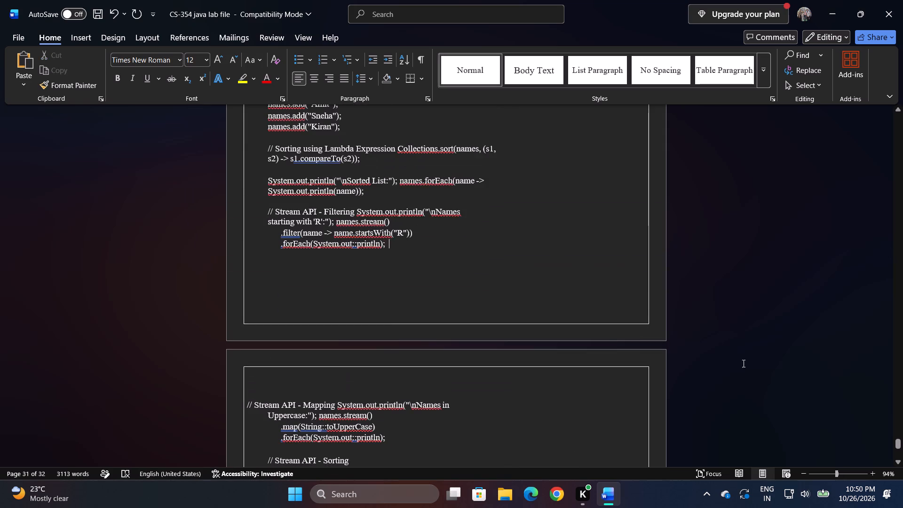
# Examine the layout of the Experiment-10 code and its console output through to the end of the document.
pyautogui.scroll(-16, 739, 369)
pyautogui.click(356, 307)
pyautogui.scroll(-2, 356, 307)
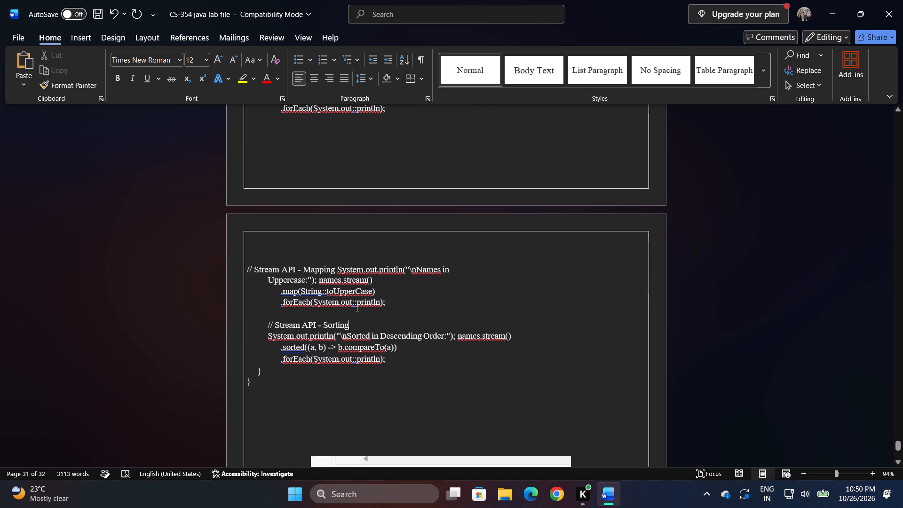
pyautogui.scroll(-20, 356, 307)
pyautogui.scroll(-20, 356, 307)
pyautogui.scroll(-4, 356, 307)
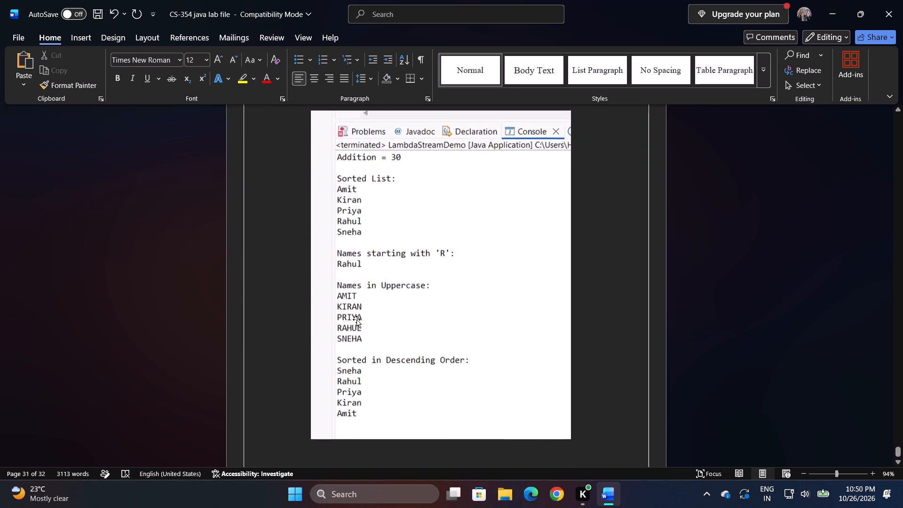
pyautogui.scroll(-3, 356, 319)
pyautogui.scroll(19, 356, 321)
pyautogui.scroll(7, 902, 401)
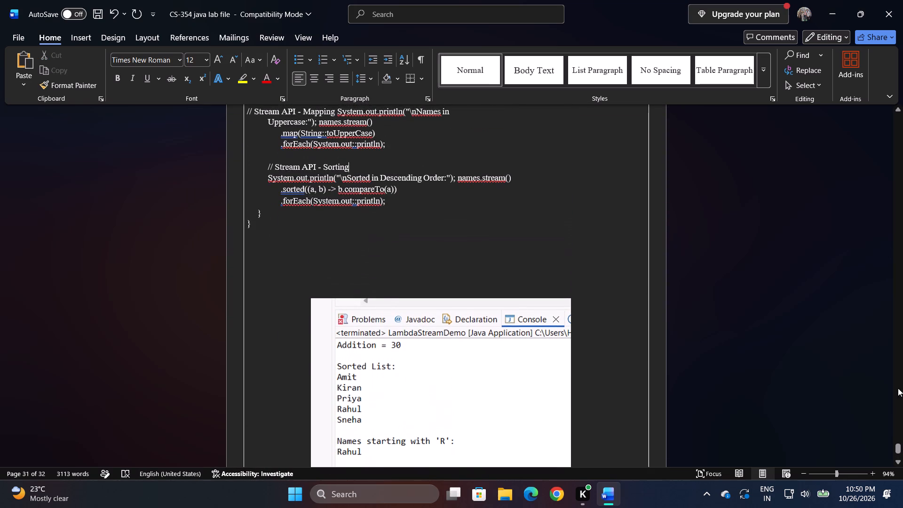
pyautogui.middleClick(818, 329)
pyautogui.scroll(1, 818, 329)
pyautogui.middleClick(797, 232)
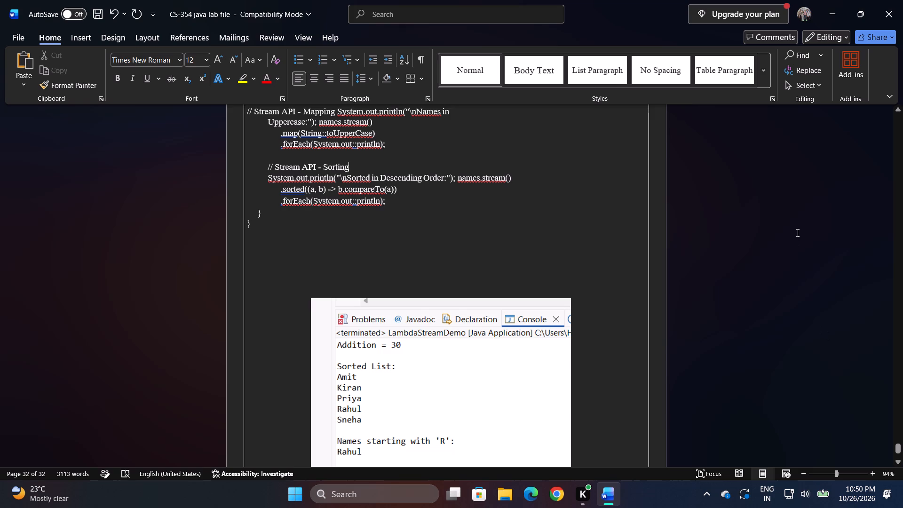
pyautogui.click(683, 262)
pyautogui.click(722, 254)
pyautogui.scroll(6, 722, 254)
pyautogui.scroll(20, 726, 248)
pyautogui.scroll(3, 726, 248)
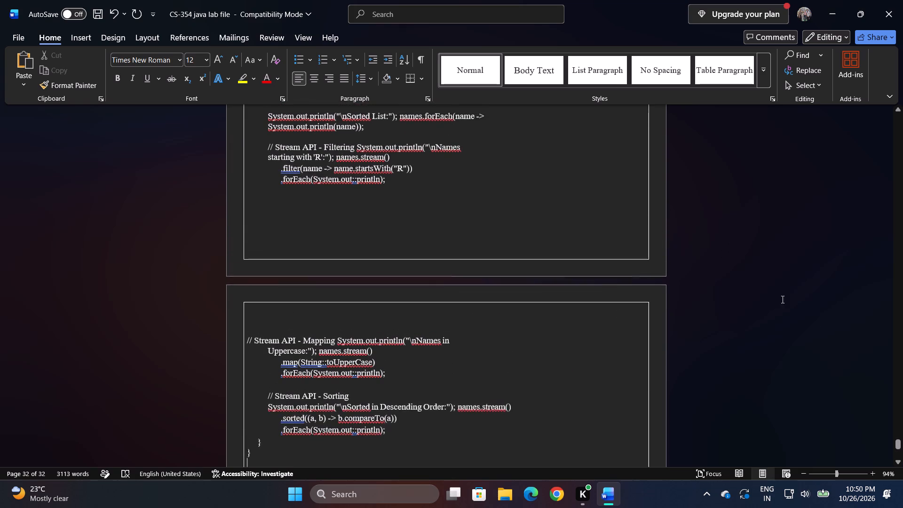
# Check the pages from Experiment-10 back through Experiment-9 to the page before it for empty pages.
pyautogui.moveTo(900, 445); pyautogui.dragTo(898, 439)
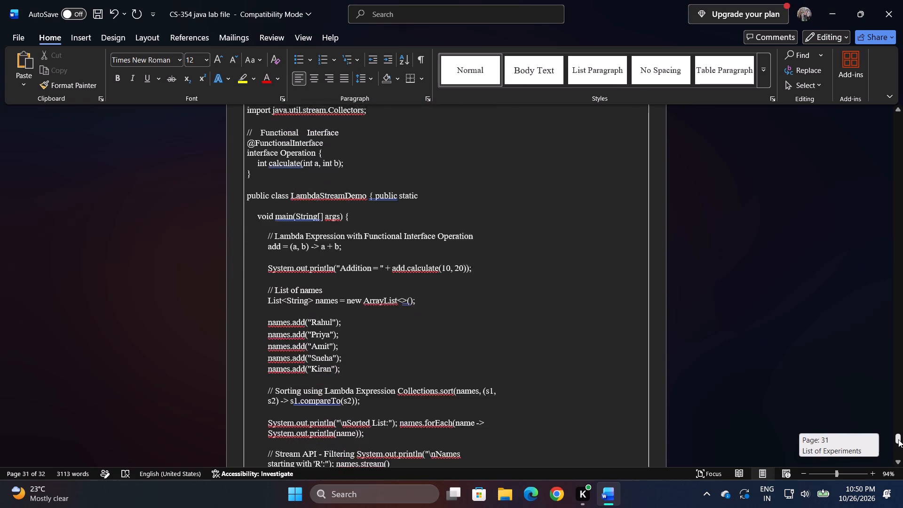
pyautogui.moveTo(898, 439); pyautogui.dragTo(897, 426)
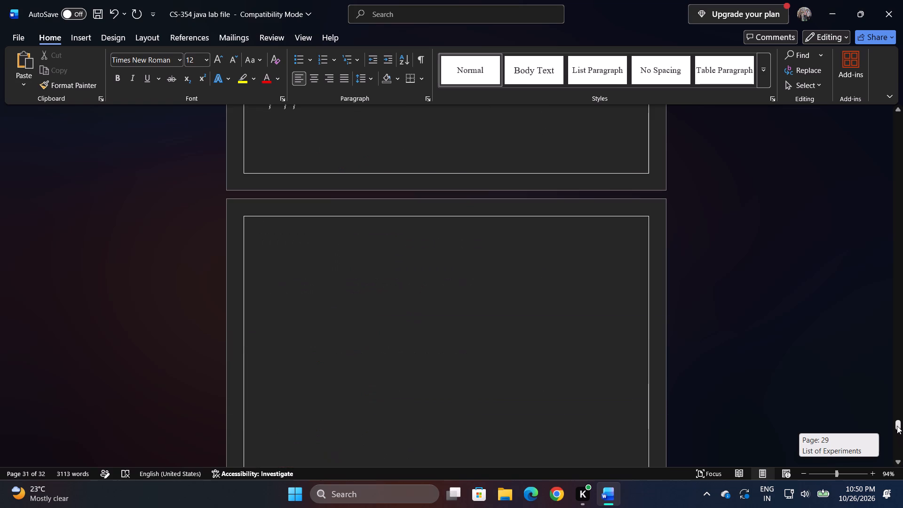
pyautogui.moveTo(897, 426); pyautogui.dragTo(895, 426)
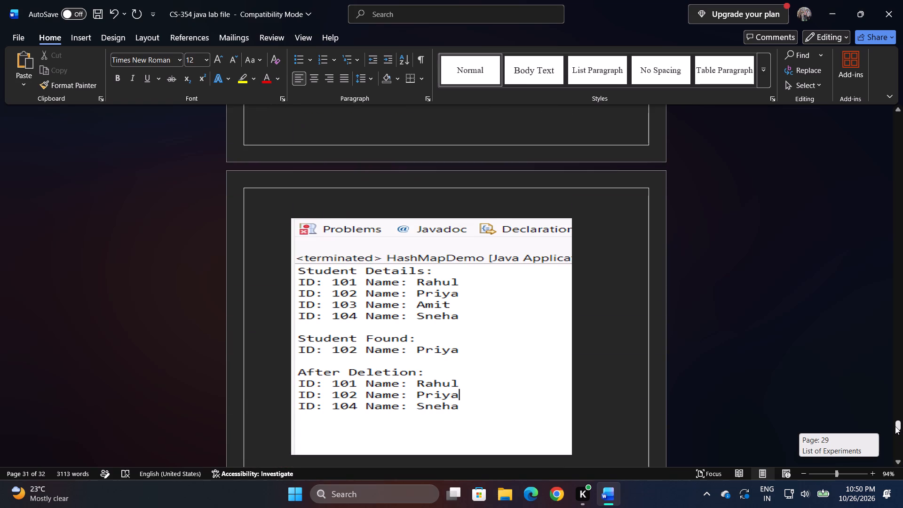
pyautogui.moveTo(895, 426); pyautogui.dragTo(895, 435)
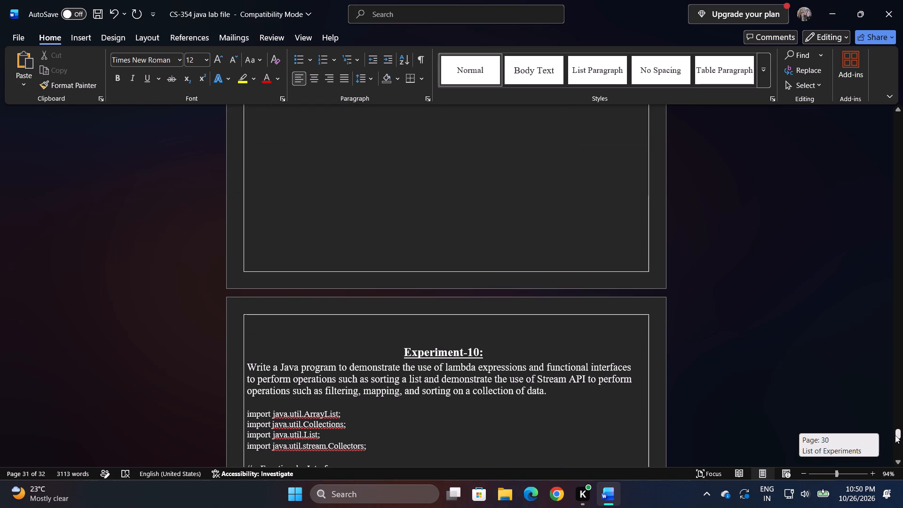
pyautogui.moveTo(895, 435); pyautogui.dragTo(895, 411)
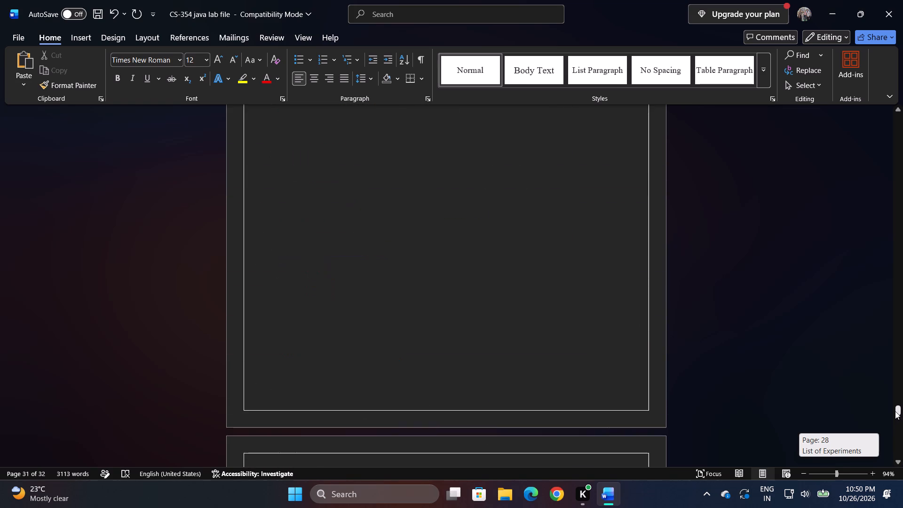
pyautogui.moveTo(895, 411); pyautogui.dragTo(893, 413)
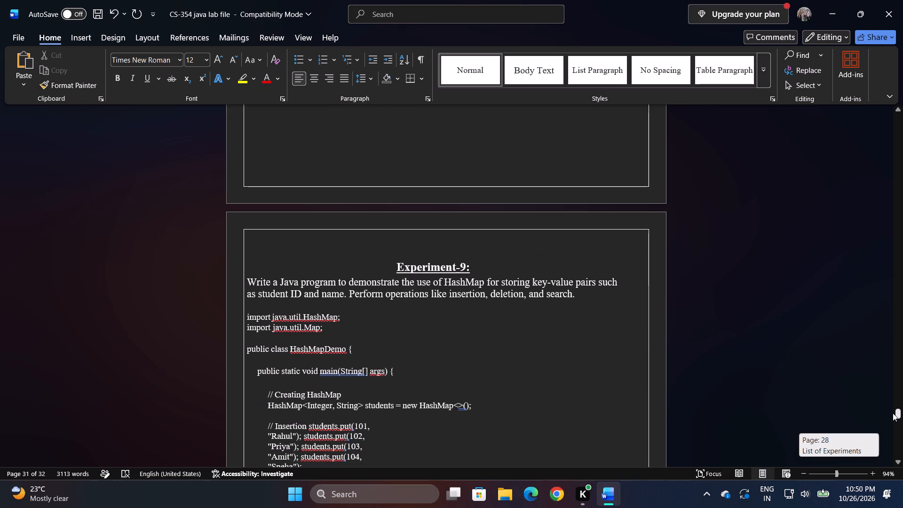
pyautogui.moveTo(893, 413); pyautogui.dragTo(893, 405)
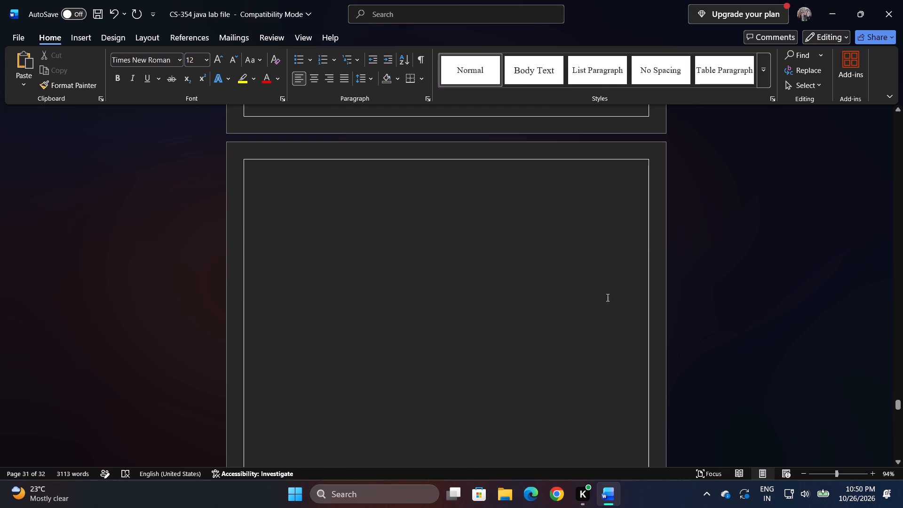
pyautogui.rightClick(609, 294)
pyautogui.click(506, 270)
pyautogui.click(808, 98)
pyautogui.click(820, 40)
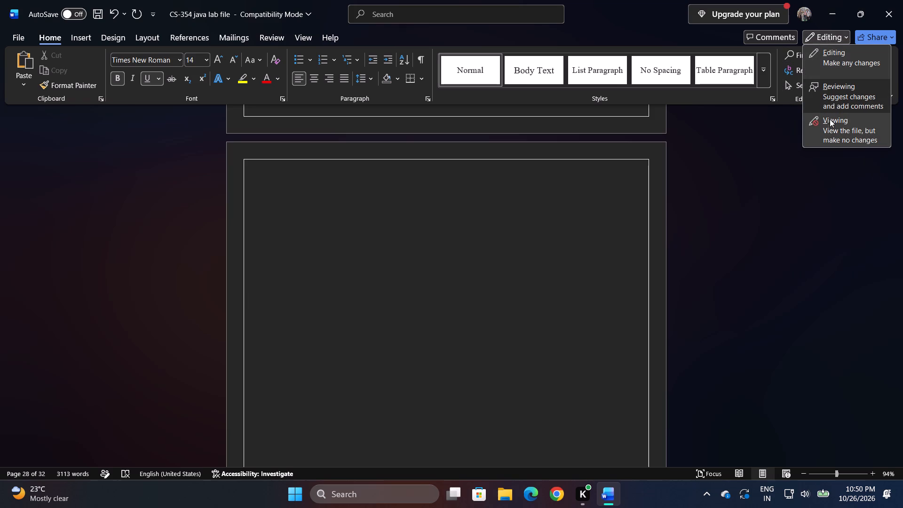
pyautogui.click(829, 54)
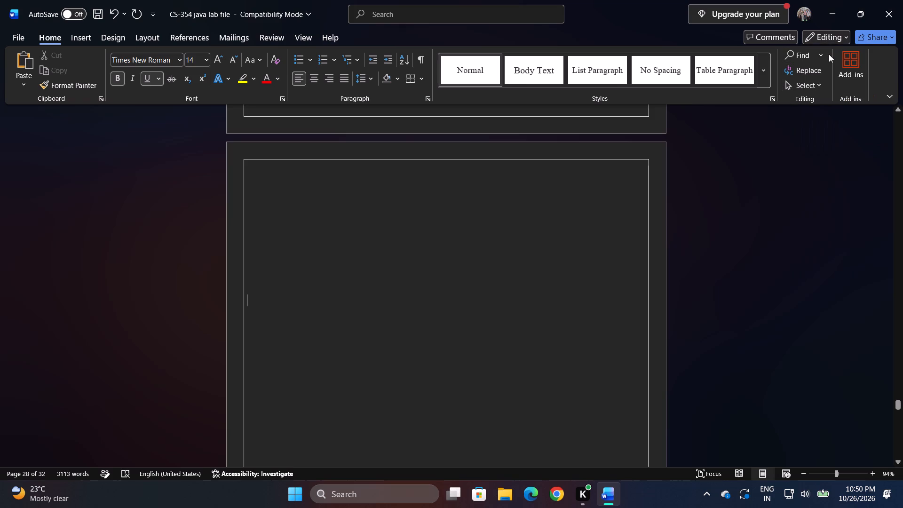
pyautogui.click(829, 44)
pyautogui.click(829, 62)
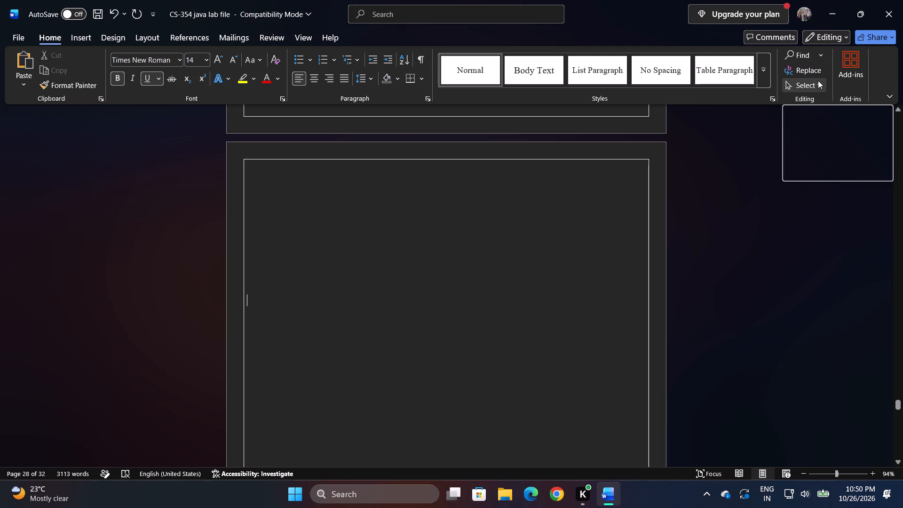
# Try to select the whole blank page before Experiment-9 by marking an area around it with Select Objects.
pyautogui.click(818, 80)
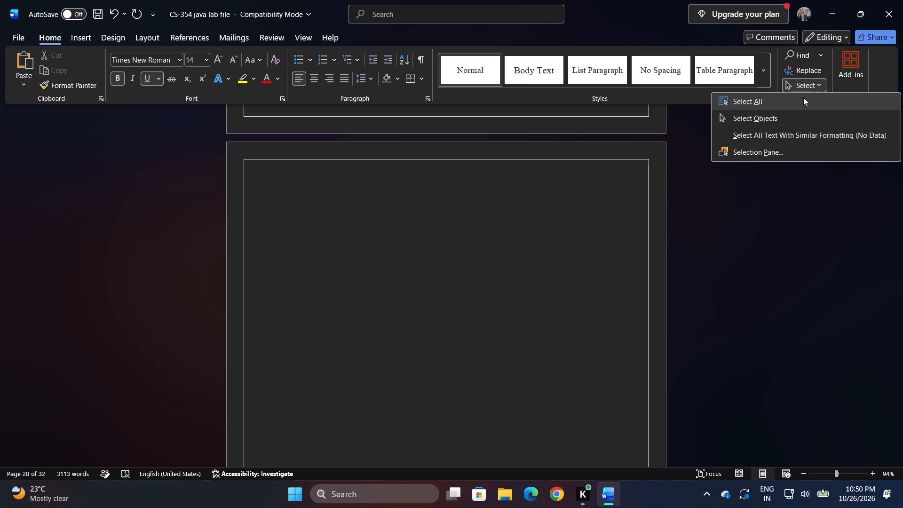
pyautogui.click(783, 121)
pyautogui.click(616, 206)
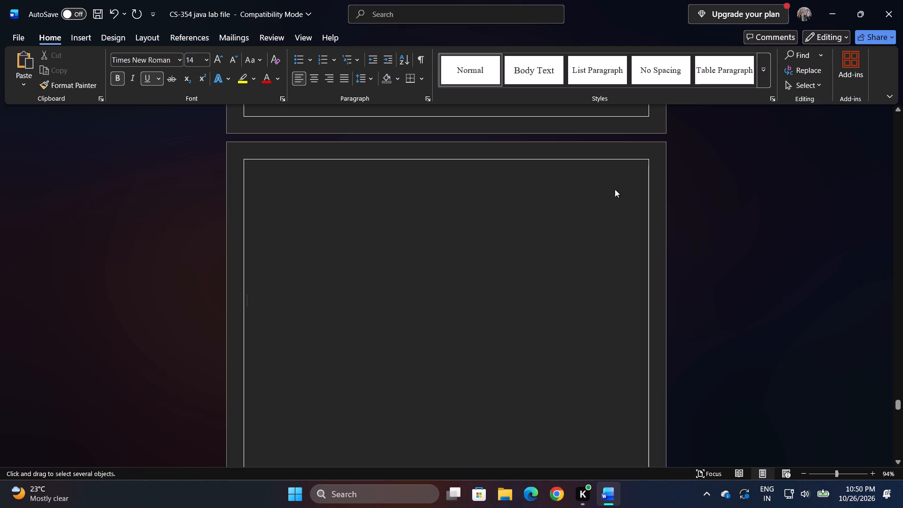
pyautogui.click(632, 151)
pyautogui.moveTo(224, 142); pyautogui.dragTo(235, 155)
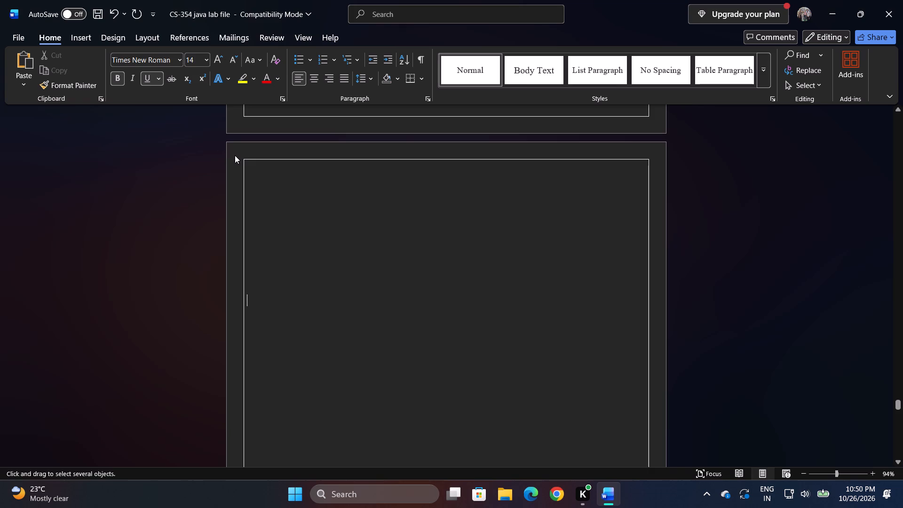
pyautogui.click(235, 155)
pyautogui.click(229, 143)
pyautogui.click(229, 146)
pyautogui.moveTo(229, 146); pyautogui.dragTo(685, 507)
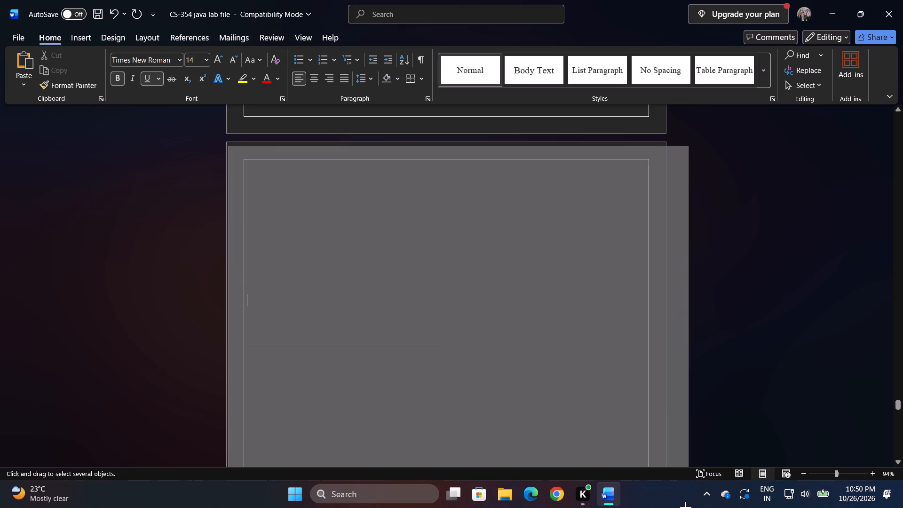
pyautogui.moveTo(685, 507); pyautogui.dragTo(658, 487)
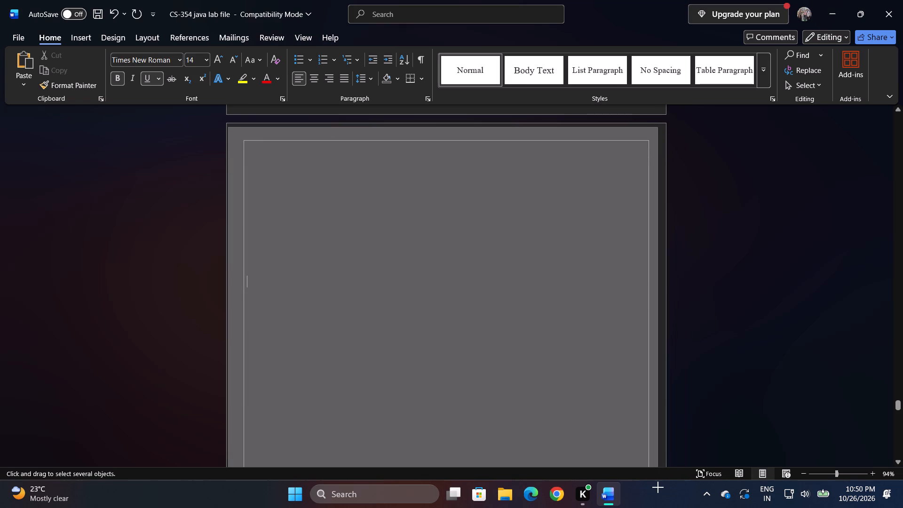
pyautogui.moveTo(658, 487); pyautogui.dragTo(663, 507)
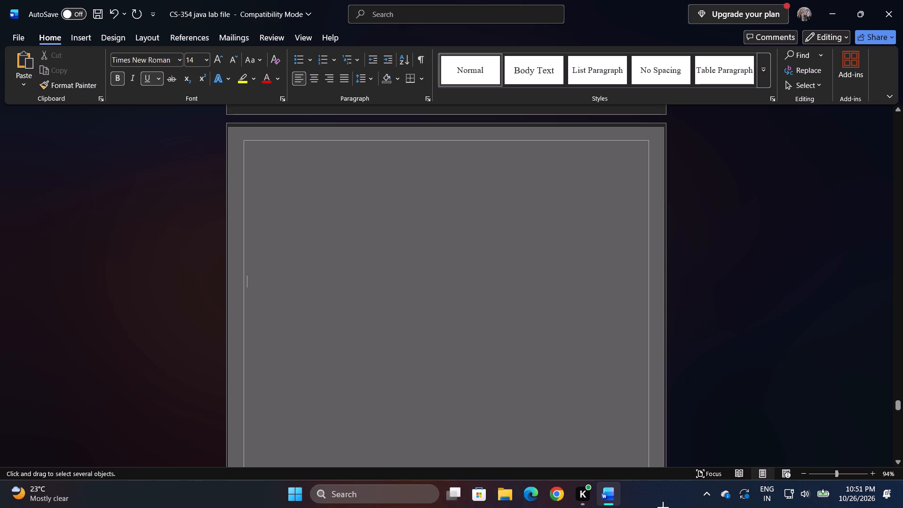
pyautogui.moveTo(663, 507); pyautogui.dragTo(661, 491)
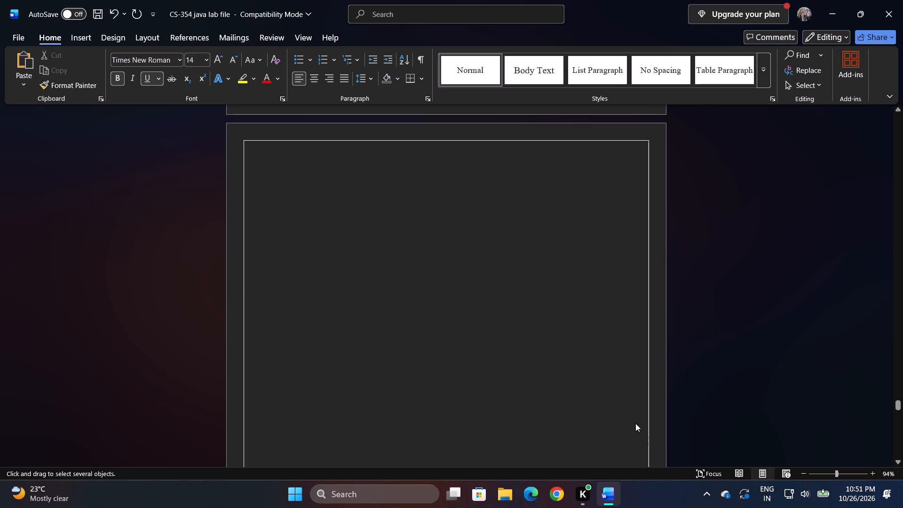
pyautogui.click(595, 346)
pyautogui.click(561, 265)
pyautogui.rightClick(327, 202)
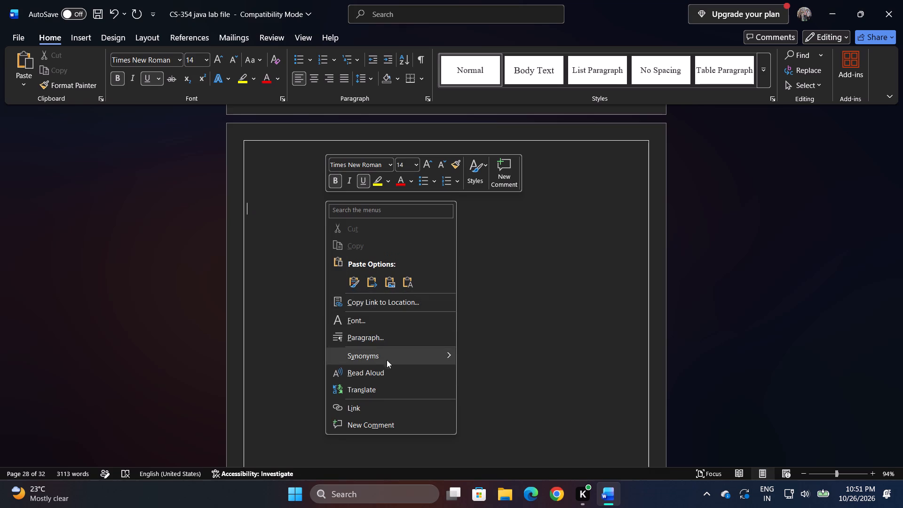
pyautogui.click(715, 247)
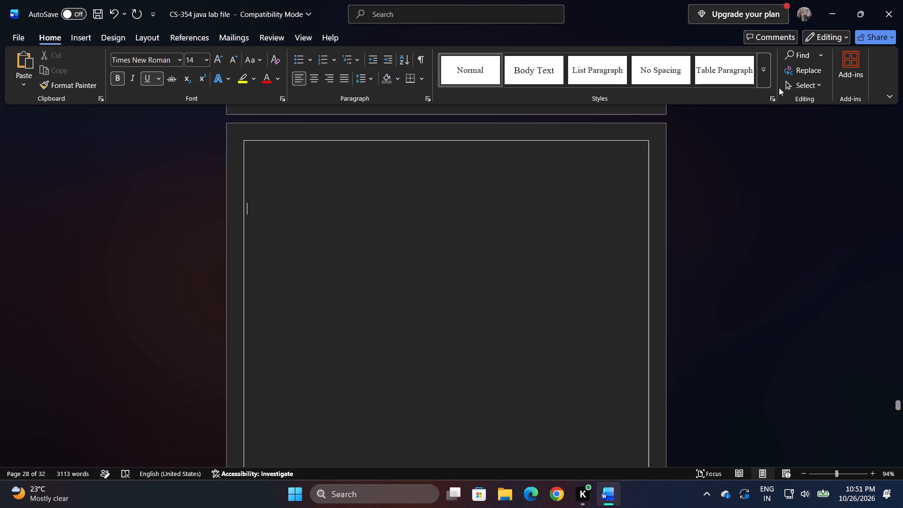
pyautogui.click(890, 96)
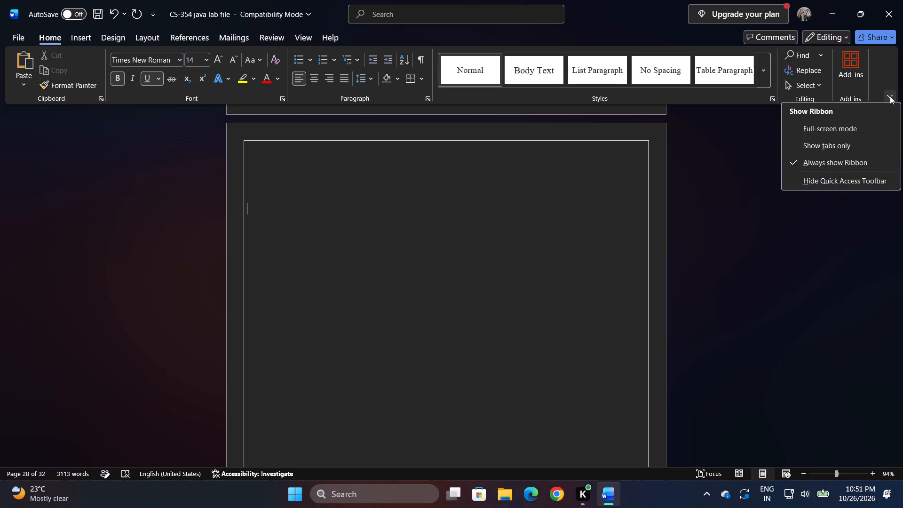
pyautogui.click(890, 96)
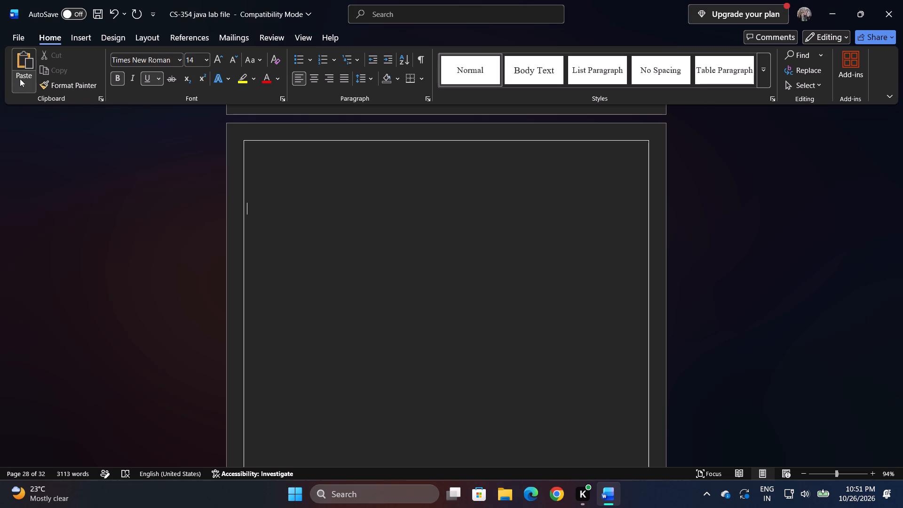
# Examine the extent of the blank page between the Experiment-8 output and the Experiment-9 heading.
pyautogui.scroll(-20, 209, 174)
pyautogui.scroll(-5, 209, 174)
pyautogui.scroll(10, 211, 187)
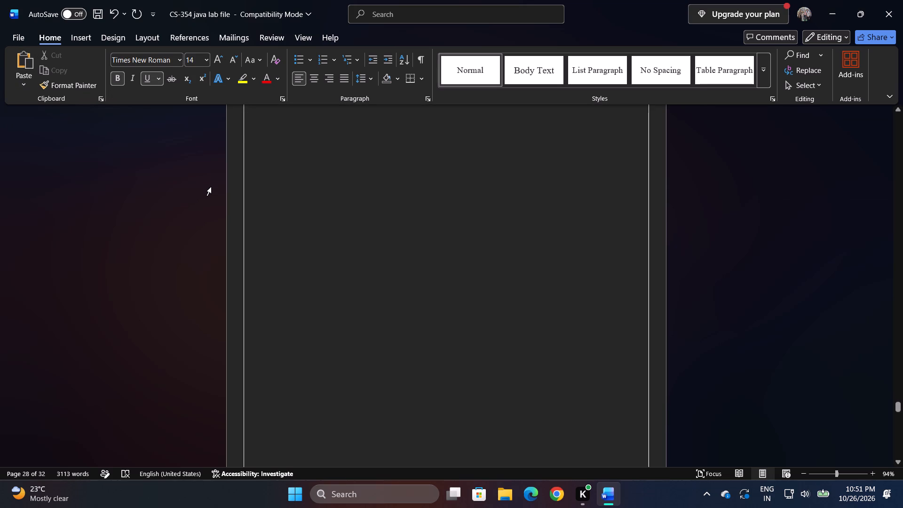
pyautogui.scroll(18, 211, 187)
pyautogui.scroll(-14, 202, 176)
pyautogui.scroll(-20, 197, 170)
pyautogui.scroll(-13, 197, 170)
pyautogui.scroll(6, 197, 170)
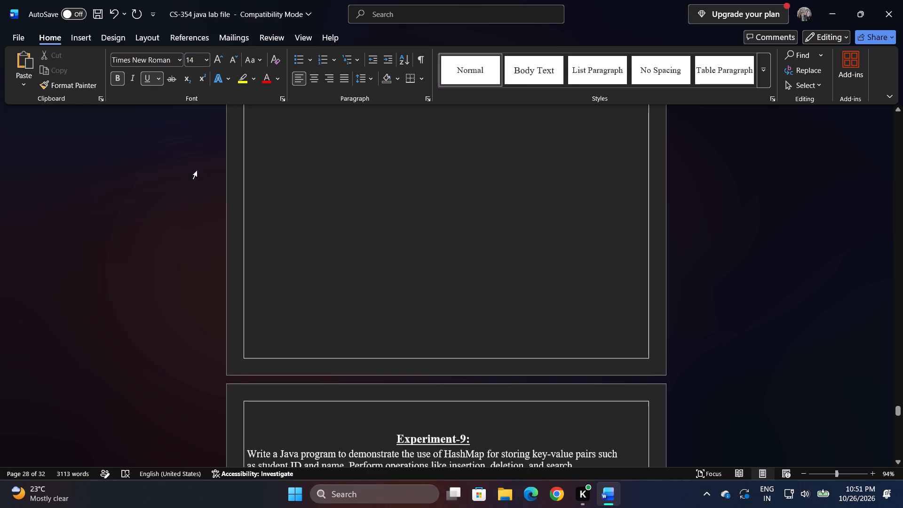
pyautogui.scroll(20, 197, 167)
pyautogui.scroll(19, 197, 167)
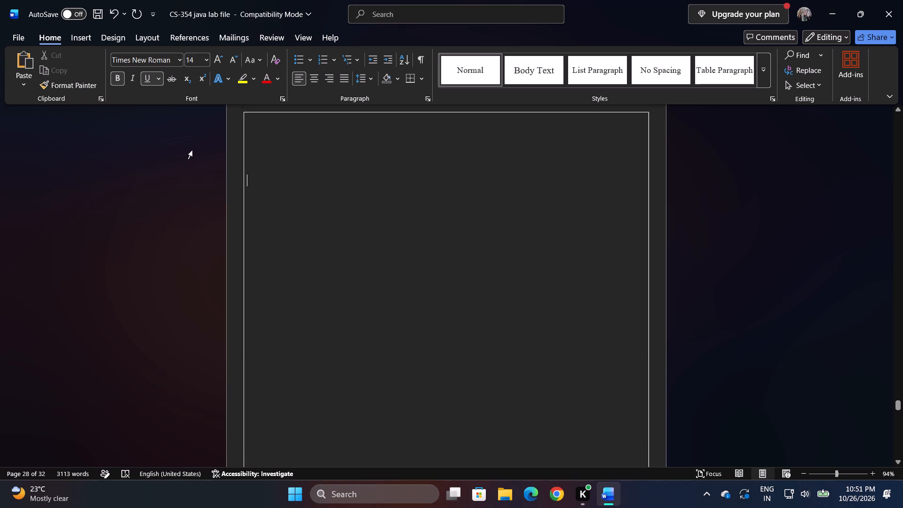
pyautogui.scroll(1, 192, 150)
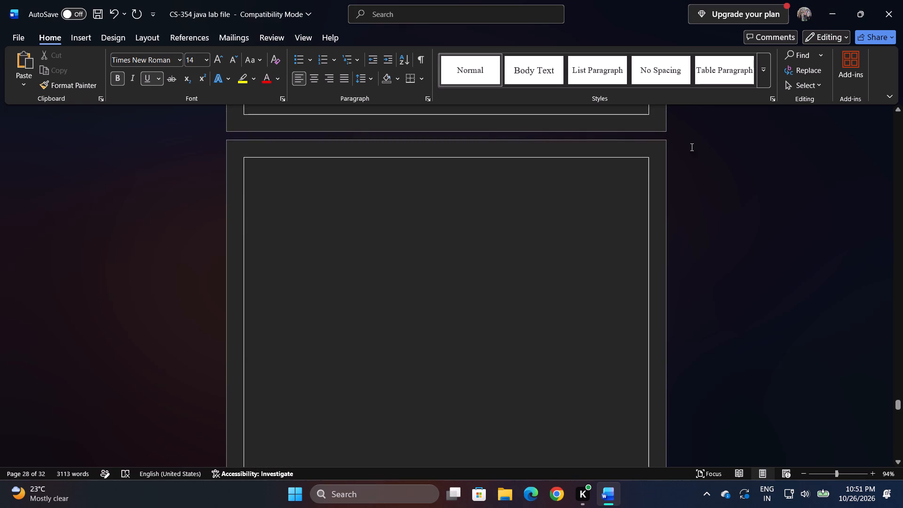
# Try to remove the blank page before Experiment-9 by deleting the empty lines at its beginning.
pyautogui.click(622, 153)
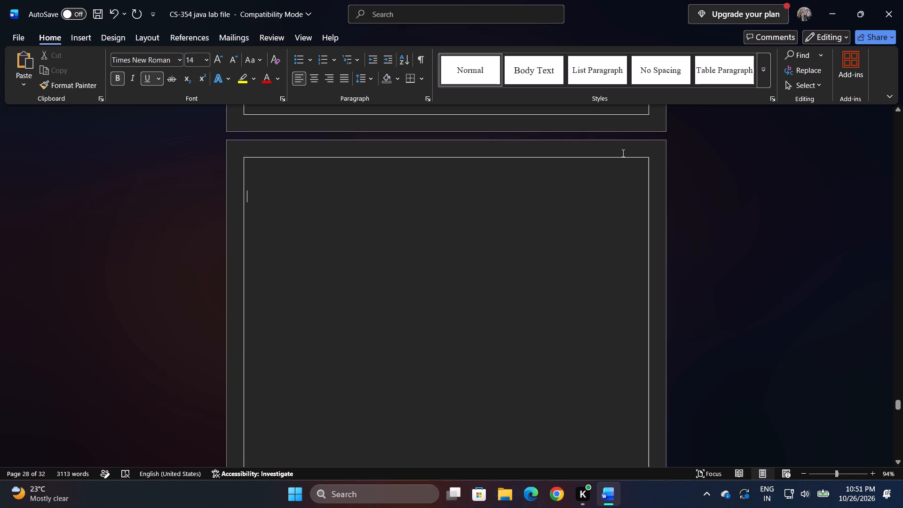
pyautogui.doubleClick(625, 146)
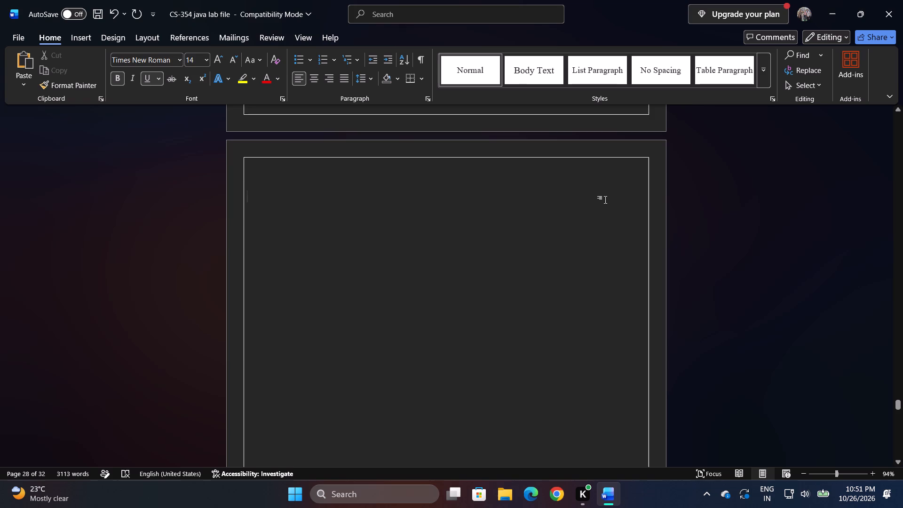
pyautogui.press('Delete')
pyautogui.press('Delete')
pyautogui.press('Delete')
pyautogui.press('Delete')
pyautogui.press('Delete')
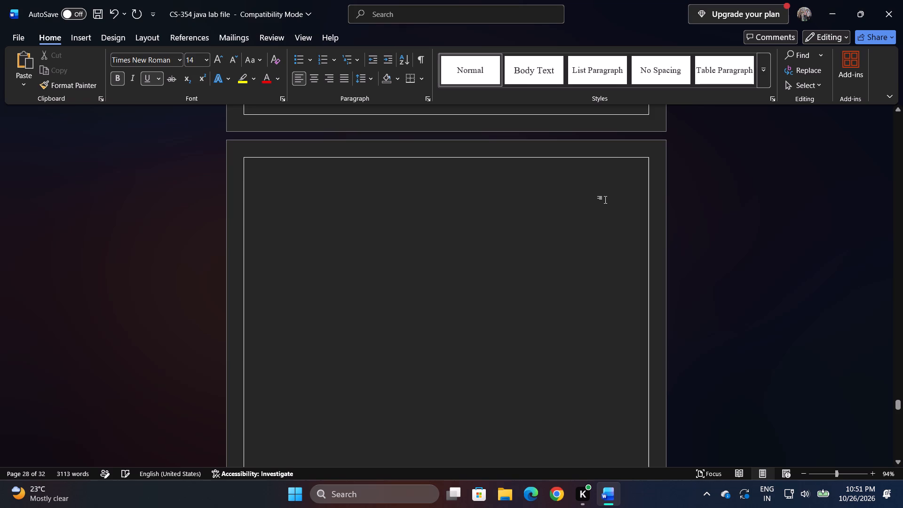
pyautogui.click(710, 198)
pyautogui.rightClick(710, 198)
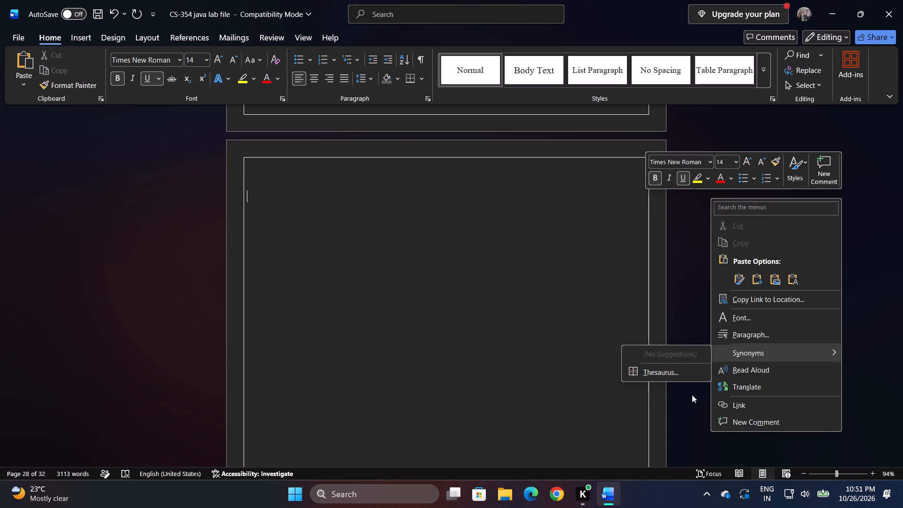
pyautogui.click(195, 376)
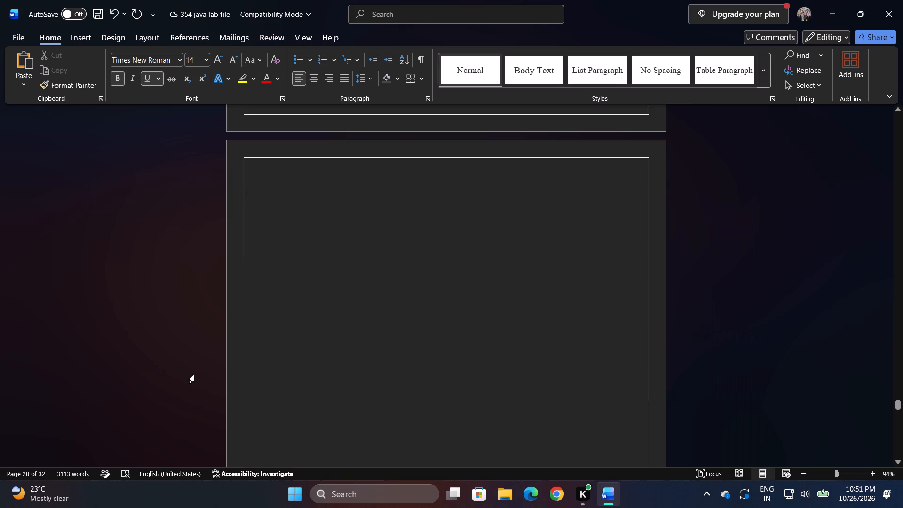
# Open the header for editing from the blank page that follows the Experiment-8 console output.
pyautogui.scroll(20, 217, 357)
pyautogui.scroll(9, 217, 357)
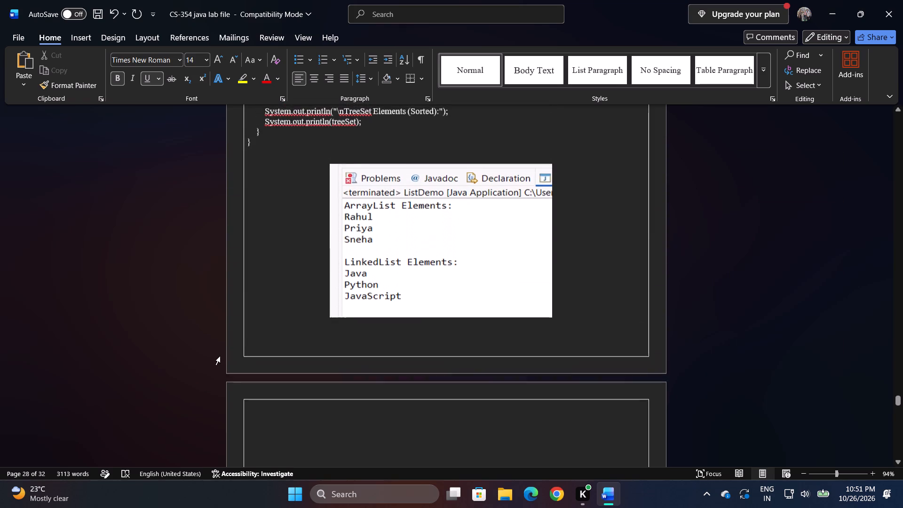
pyautogui.scroll(-5, 220, 356)
pyautogui.scroll(8, 220, 356)
pyautogui.scroll(-6, 220, 356)
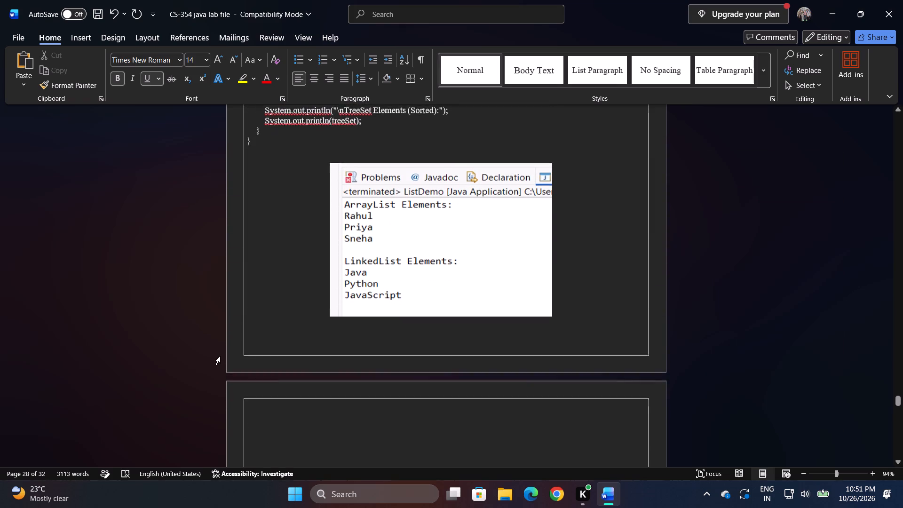
pyautogui.click(76, 34)
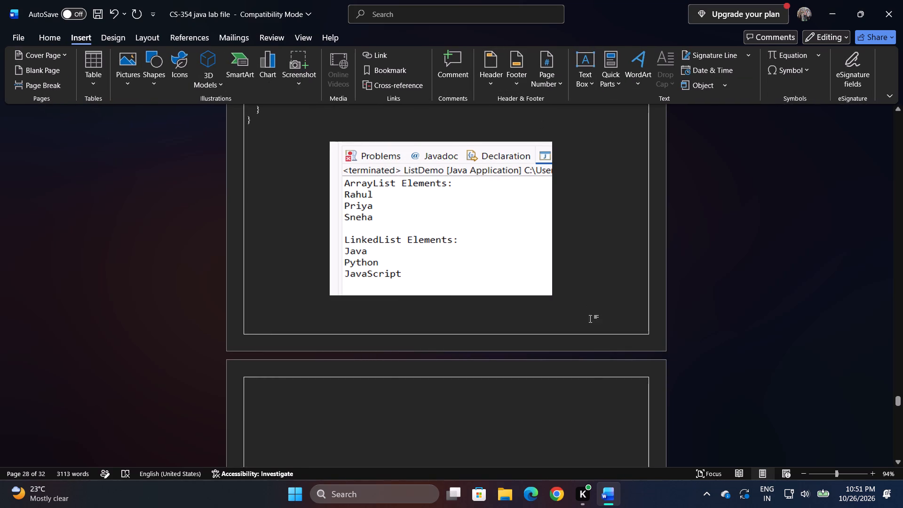
pyautogui.doubleClick(627, 369)
pyautogui.rightClick(626, 368)
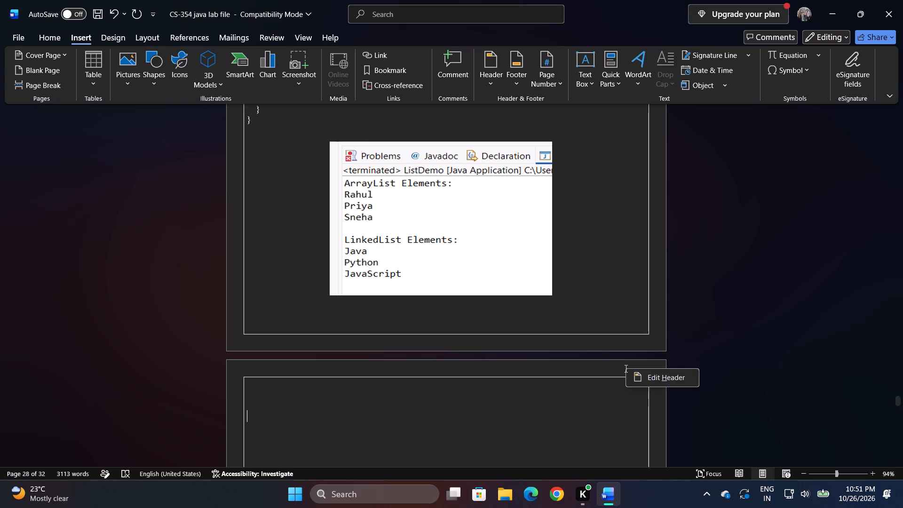
pyautogui.rightClick(625, 367)
pyautogui.rightClick(624, 363)
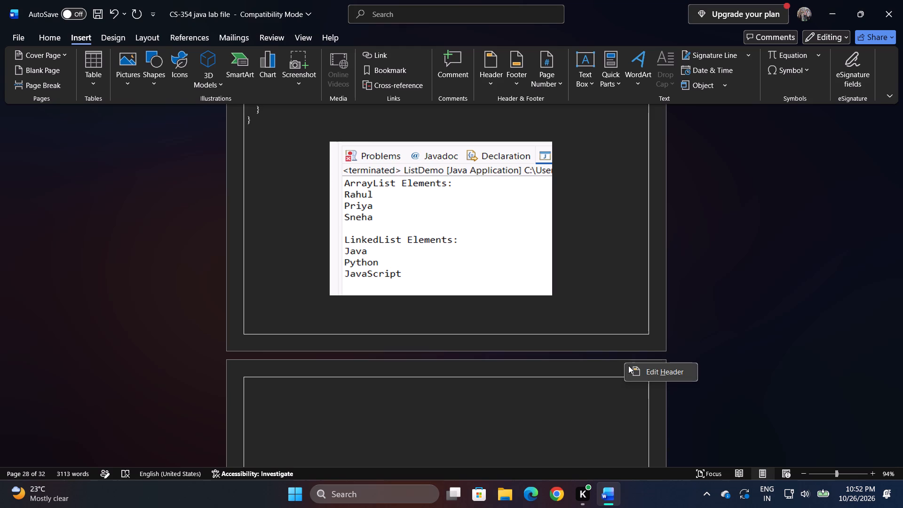
pyautogui.click(628, 368)
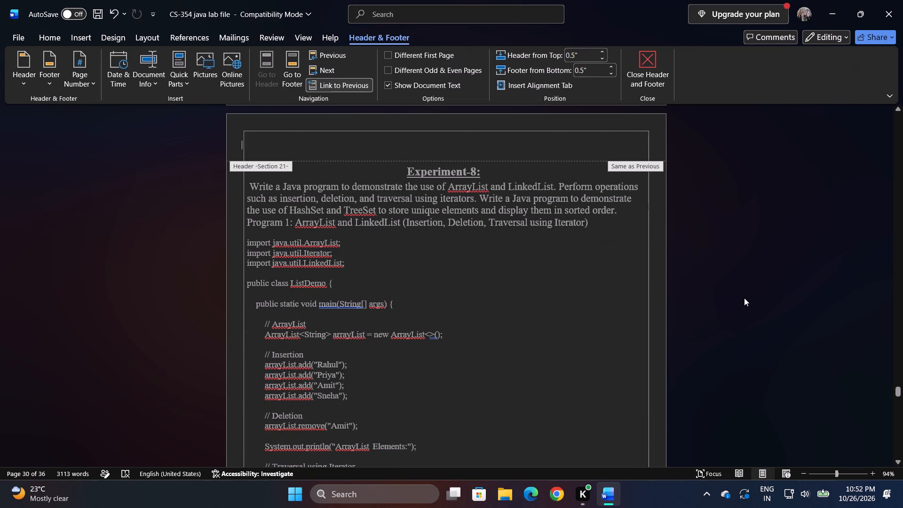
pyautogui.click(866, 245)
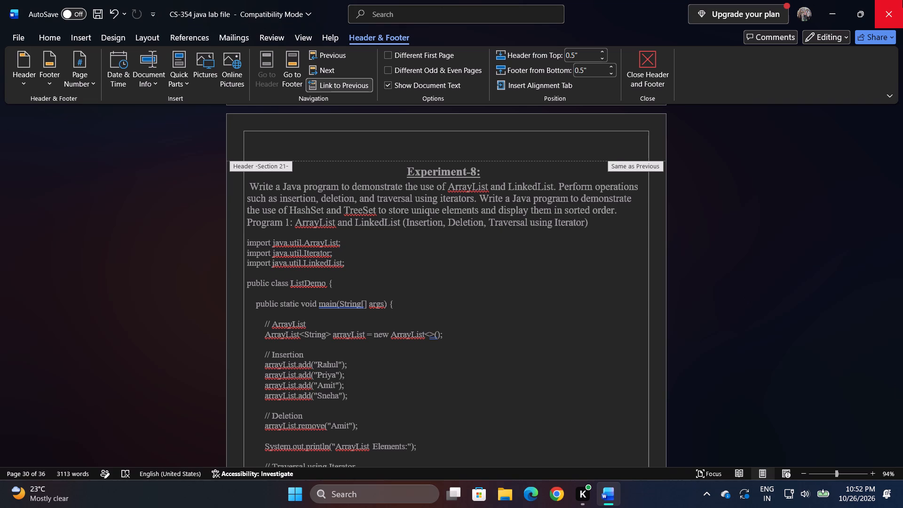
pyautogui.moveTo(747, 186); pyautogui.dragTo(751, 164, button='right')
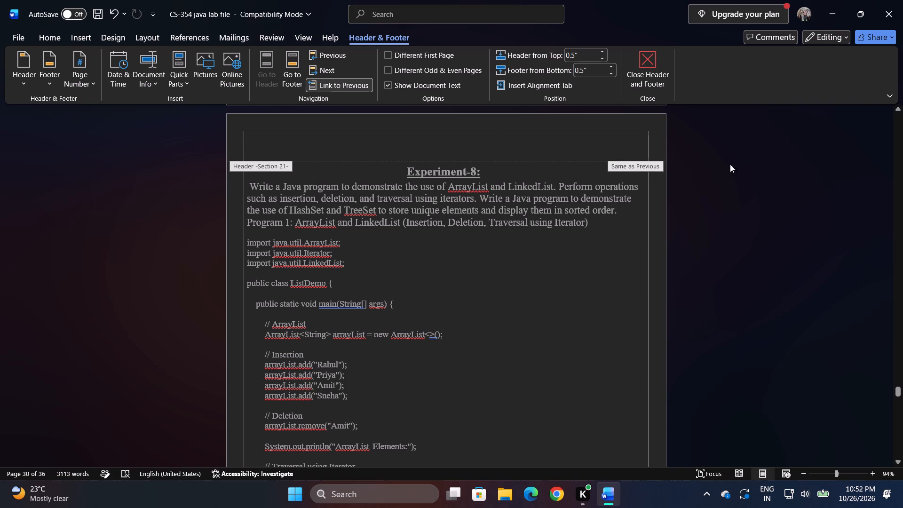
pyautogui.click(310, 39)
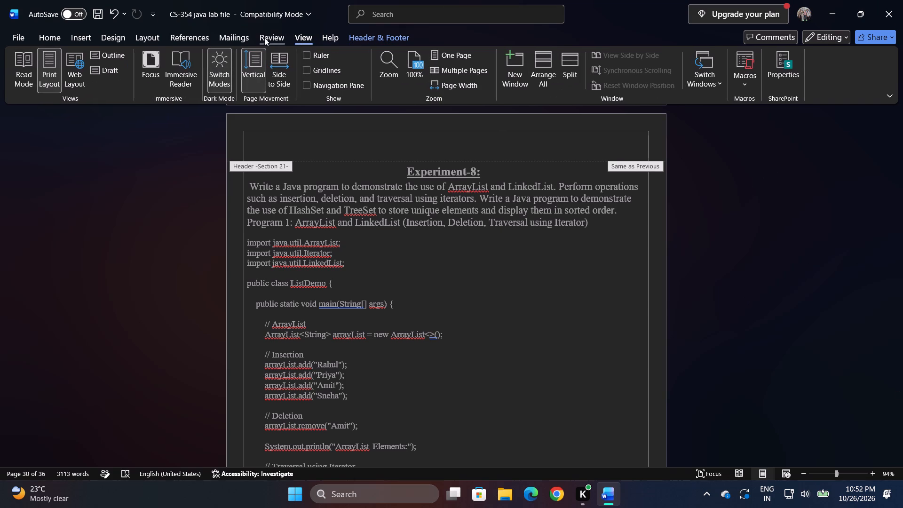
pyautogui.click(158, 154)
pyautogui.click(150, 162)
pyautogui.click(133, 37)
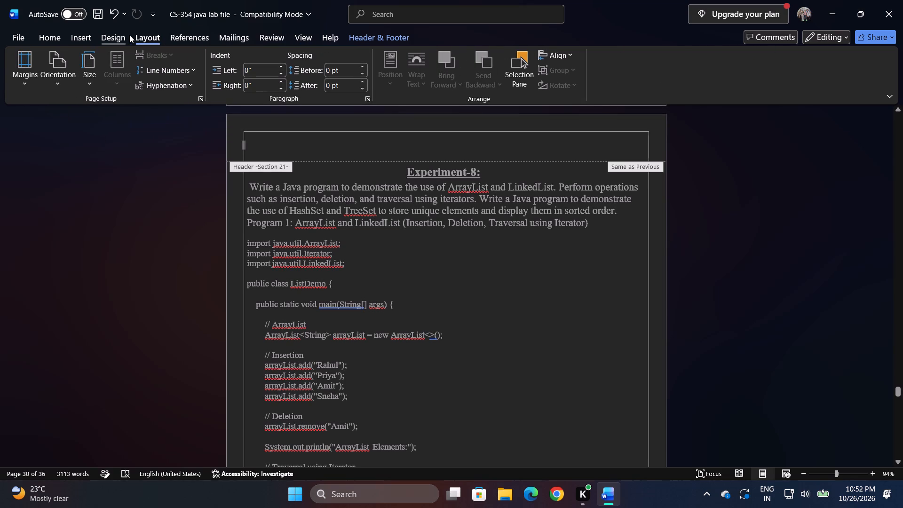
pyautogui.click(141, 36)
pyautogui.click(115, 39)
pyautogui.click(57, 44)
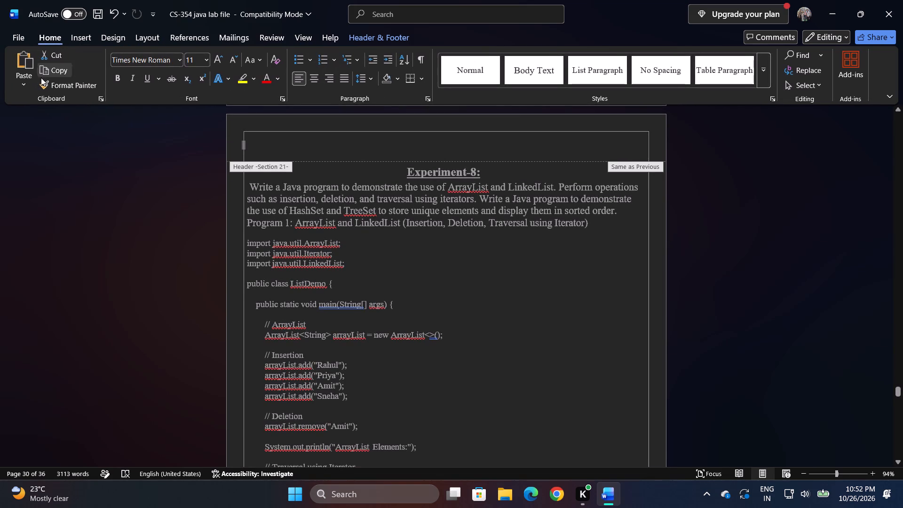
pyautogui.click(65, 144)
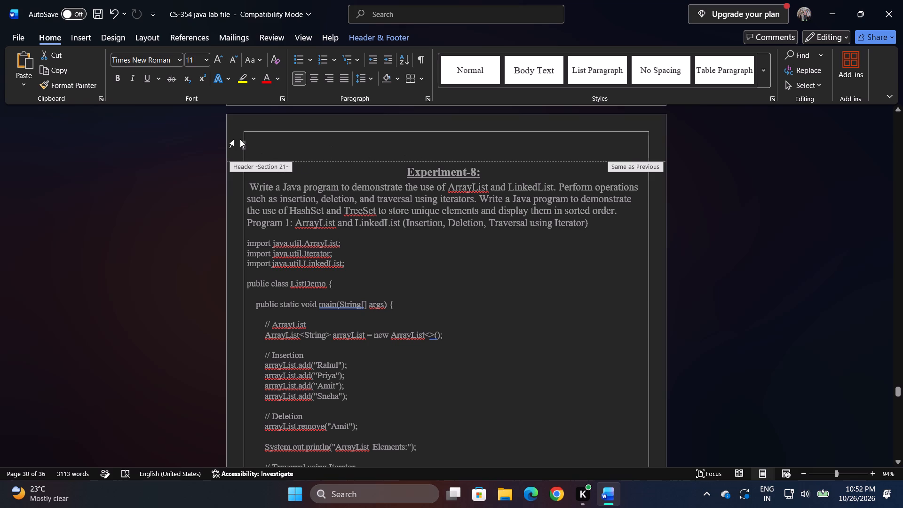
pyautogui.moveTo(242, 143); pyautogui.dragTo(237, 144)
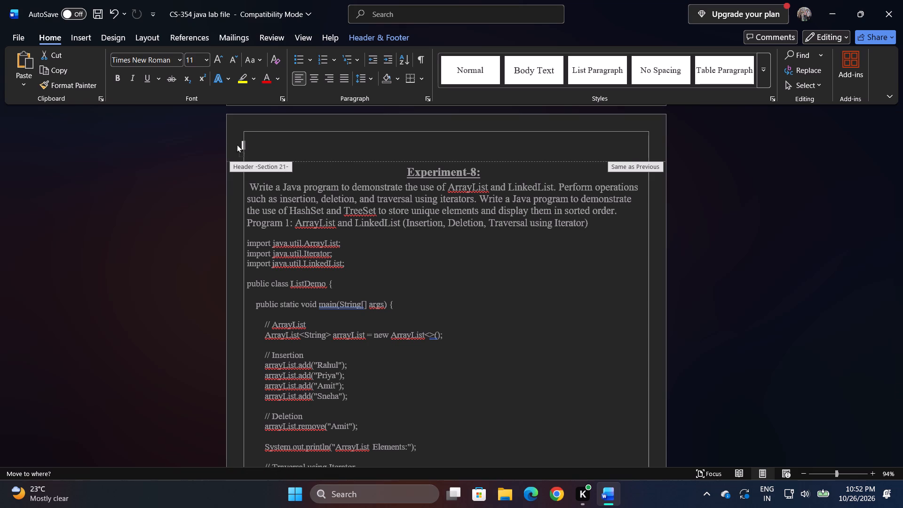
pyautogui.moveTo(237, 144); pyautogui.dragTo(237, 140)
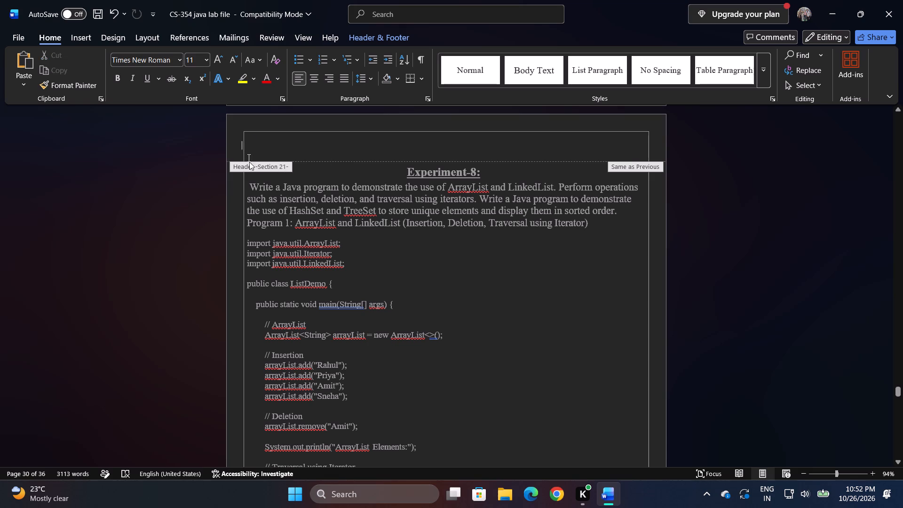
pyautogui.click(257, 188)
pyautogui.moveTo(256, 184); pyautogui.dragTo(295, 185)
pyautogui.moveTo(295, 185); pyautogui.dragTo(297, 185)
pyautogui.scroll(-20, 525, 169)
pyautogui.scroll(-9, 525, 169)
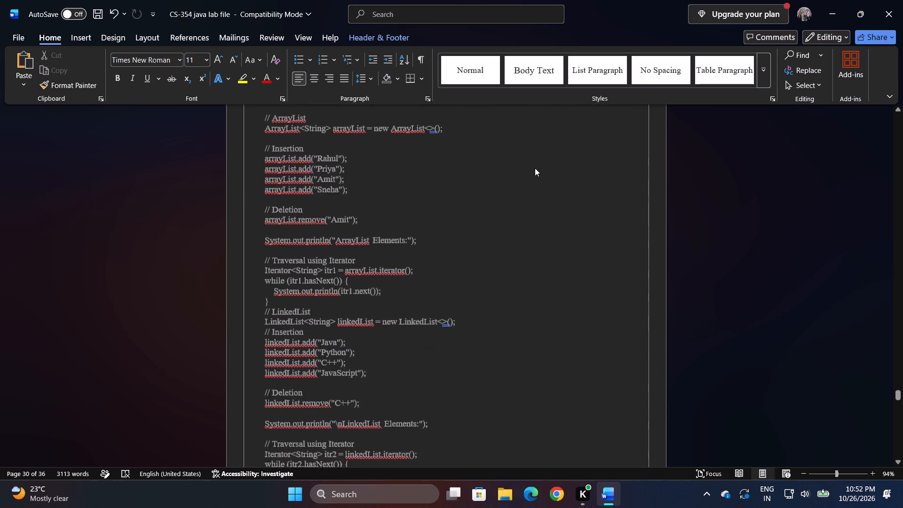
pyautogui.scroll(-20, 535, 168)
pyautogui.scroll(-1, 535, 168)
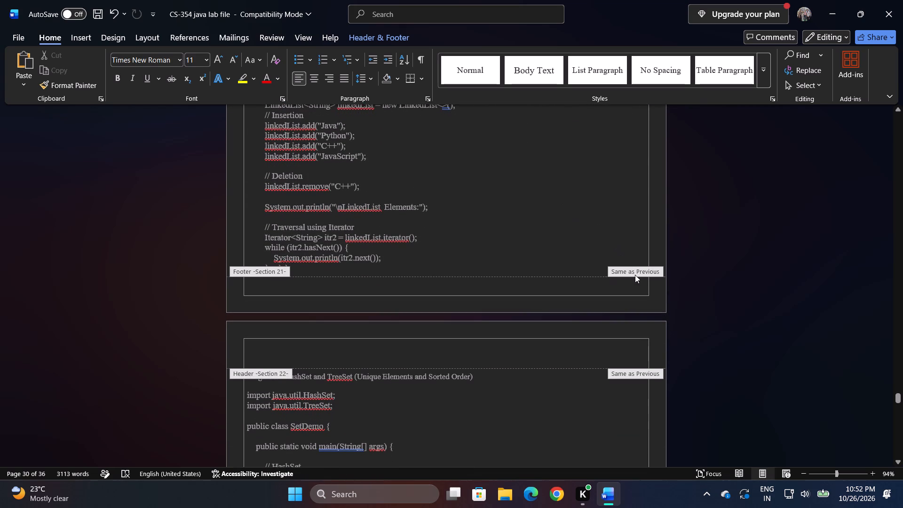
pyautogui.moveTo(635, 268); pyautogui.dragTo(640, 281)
# Close header and footer editing to return to the document body.
pyautogui.click(358, 34)
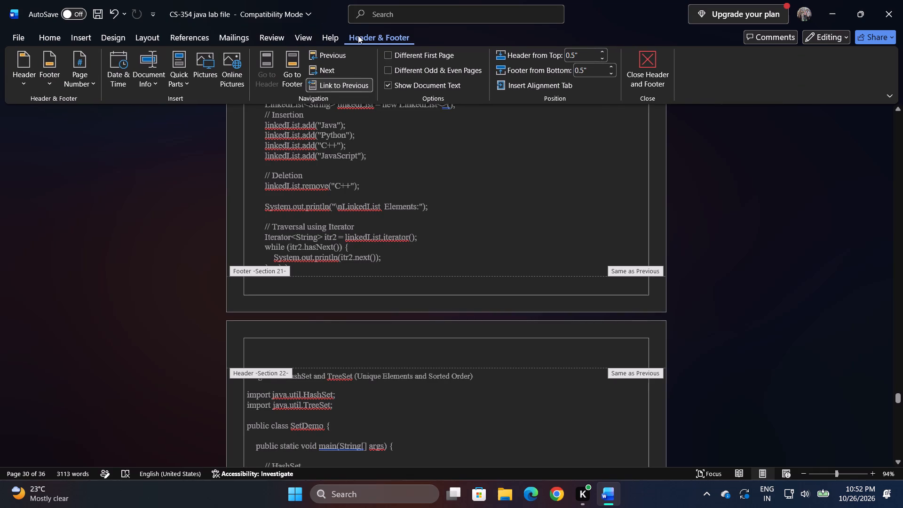
pyautogui.click(653, 99)
pyautogui.click(648, 82)
# Undo the latest edits made around the blank page before the Experiment-9 heading.
pyautogui.scroll(20, 621, 146)
pyautogui.scroll(1, 621, 146)
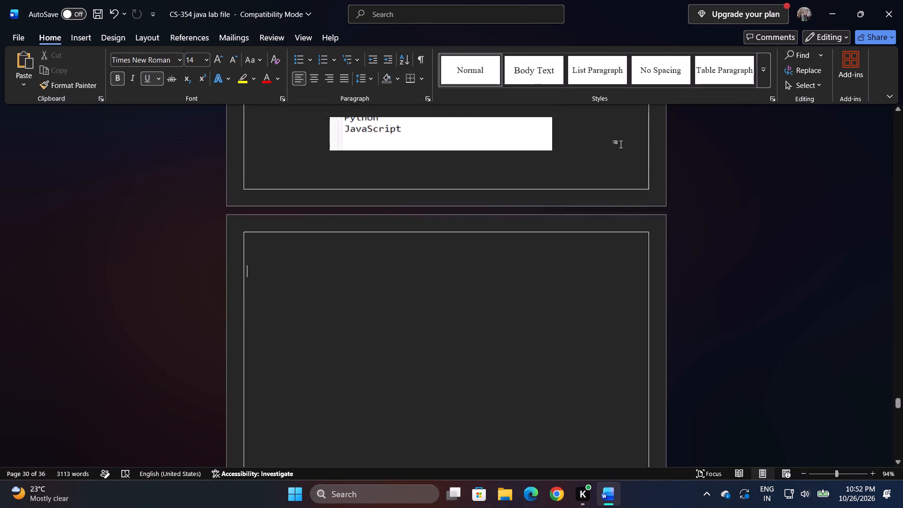
pyautogui.scroll(6, 621, 144)
pyautogui.scroll(-20, 619, 141)
pyautogui.scroll(-16, 619, 141)
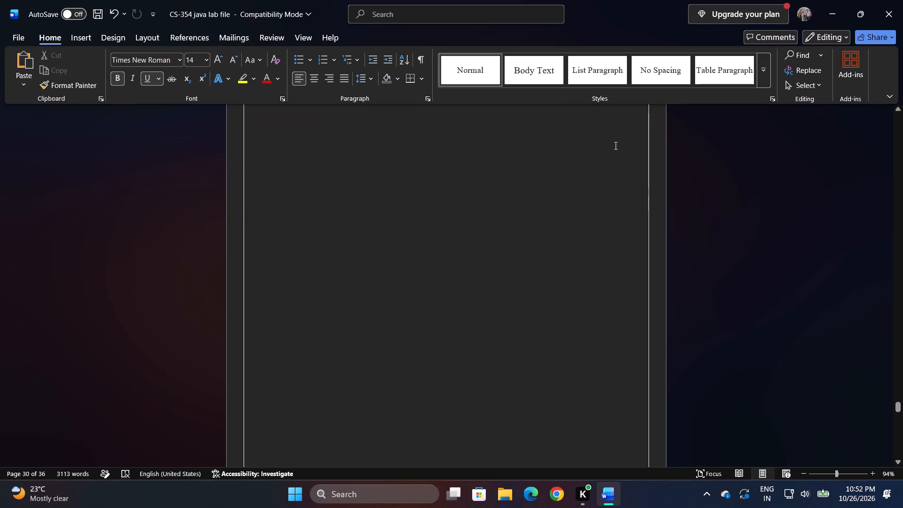
pyautogui.scroll(-20, 615, 145)
pyautogui.scroll(-20, 615, 145)
pyautogui.scroll(-4, 615, 145)
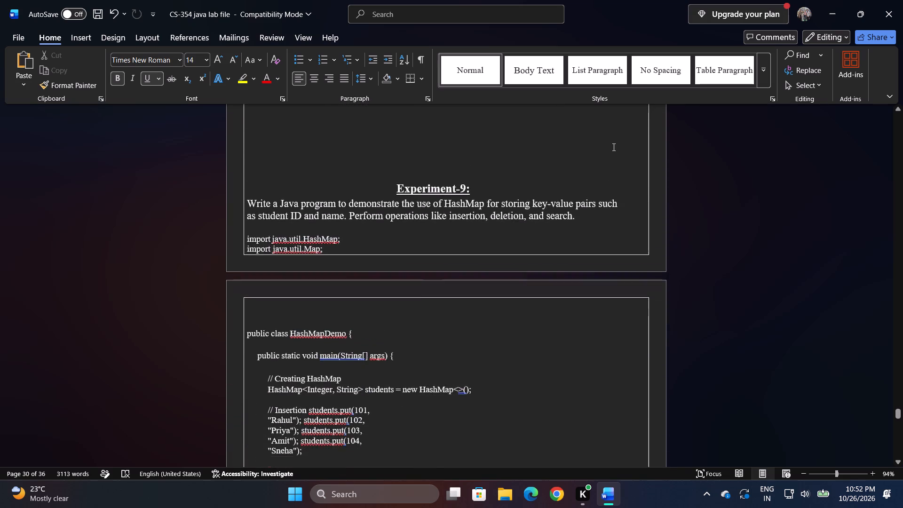
pyautogui.hotkey('ctrl', 'z')
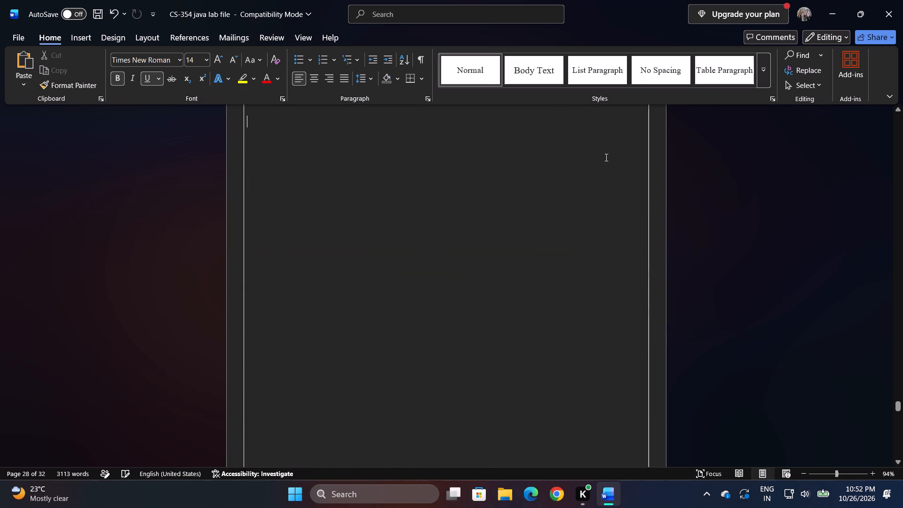
pyautogui.scroll(-6, 578, 190)
pyautogui.scroll(1, 578, 190)
pyautogui.scroll(-20, 578, 190)
pyautogui.scroll(-5, 578, 190)
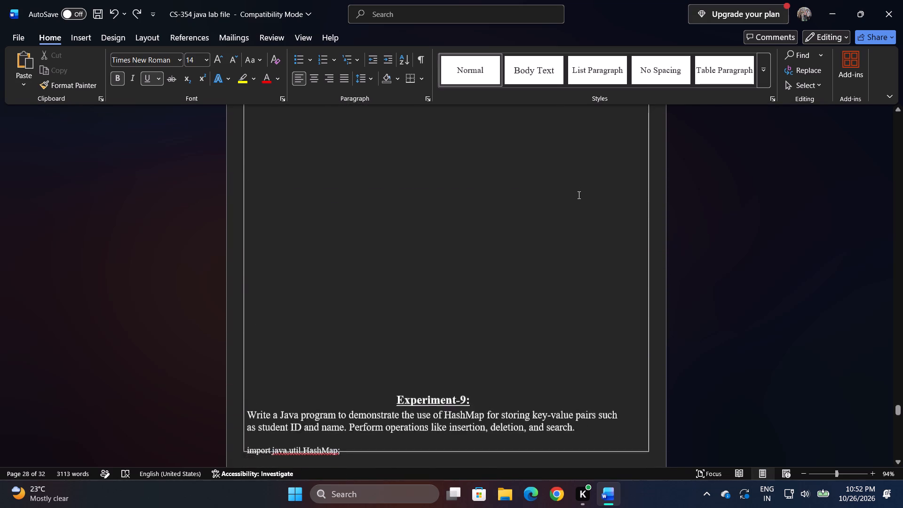
pyautogui.scroll(-8, 578, 195)
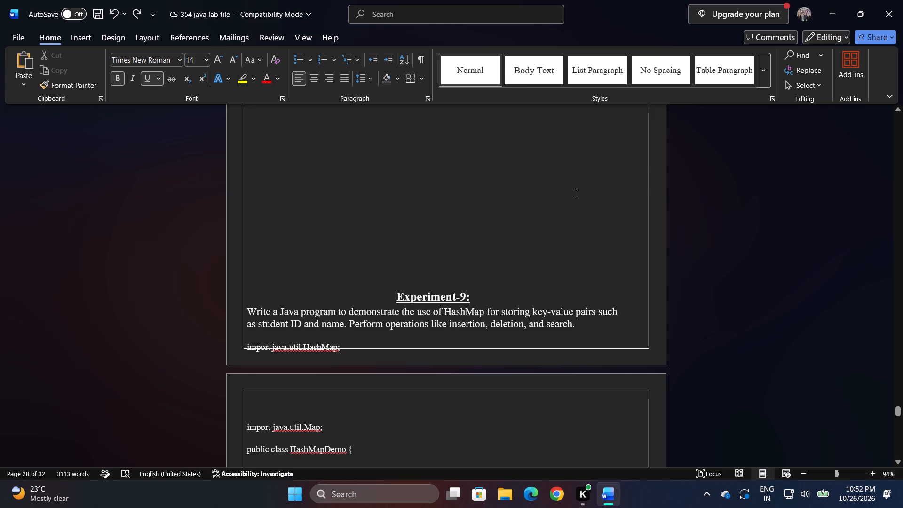
pyautogui.hotkey('ctrl', 'z')
# Examine the pages from Experiment-4 to Experiment-10 in a zoomed-out multi-page overview for remaining blank pages and misplaced headings.
pyautogui.keyDown('ctrl'); pyautogui.scroll(-12, 573, 192); pyautogui.keyUp('ctrl')
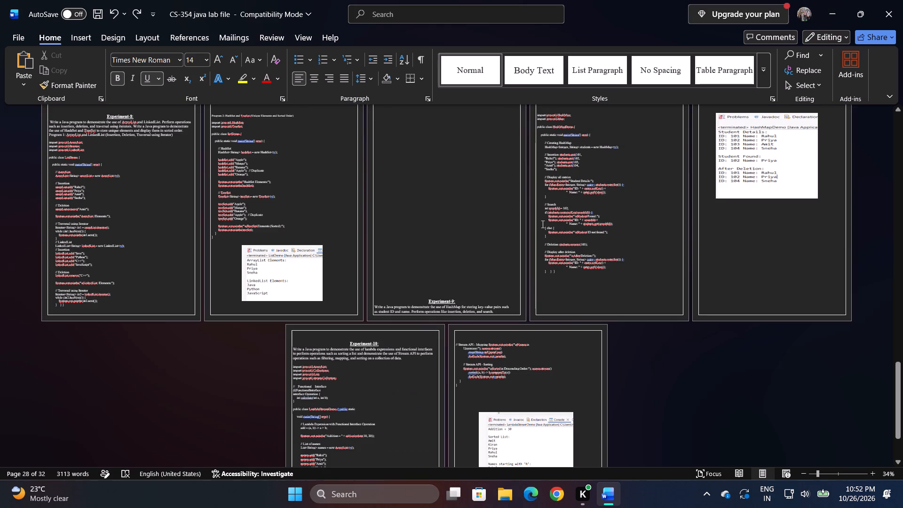
pyautogui.scroll(8, 510, 258)
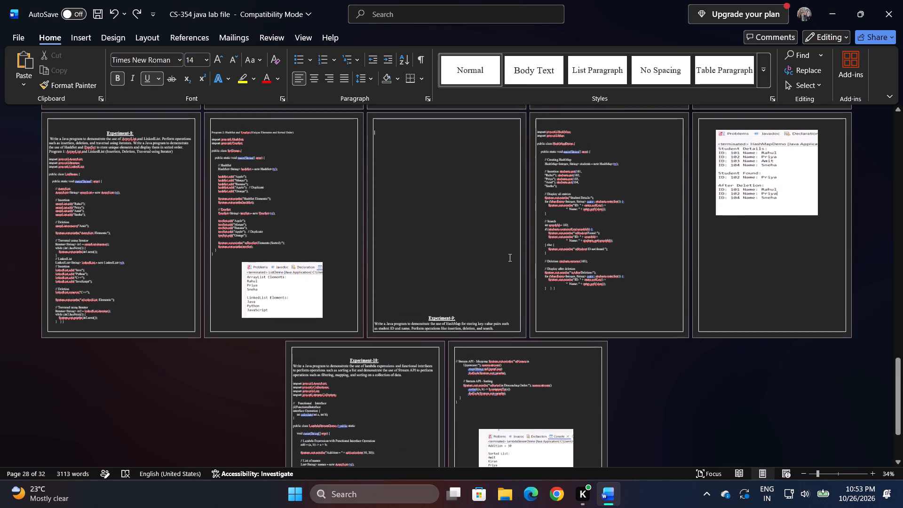
pyautogui.scroll(9, 509, 257)
pyautogui.scroll(9, 468, 238)
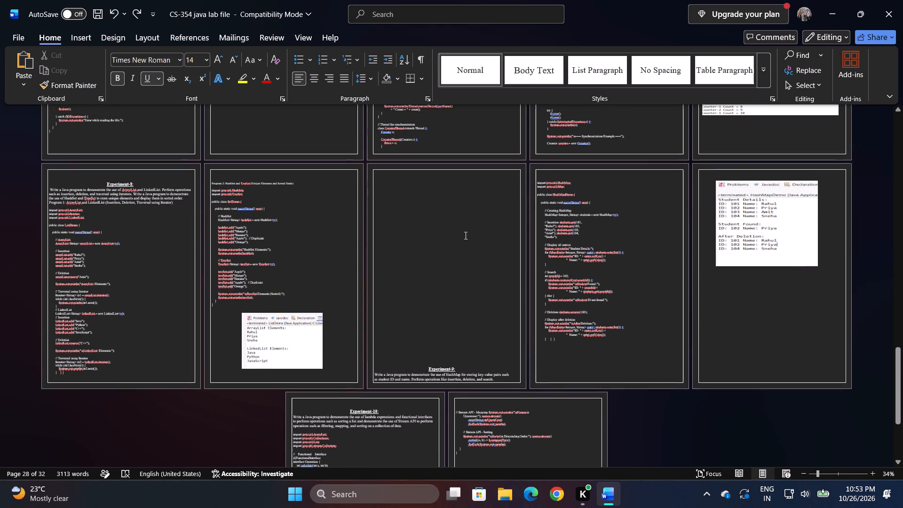
pyautogui.scroll(20, 465, 235)
pyautogui.scroll(11, 465, 235)
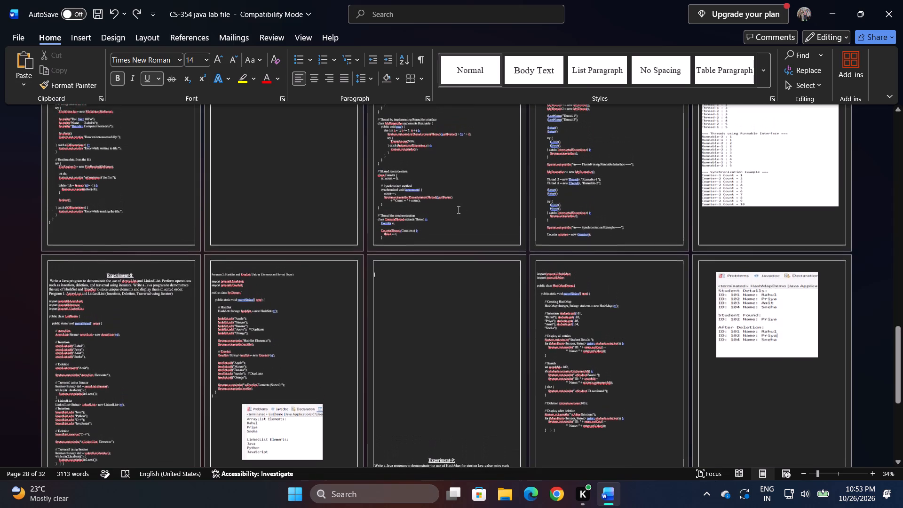
pyautogui.scroll(16, 458, 209)
pyautogui.scroll(20, 458, 188)
pyautogui.scroll(6, 458, 188)
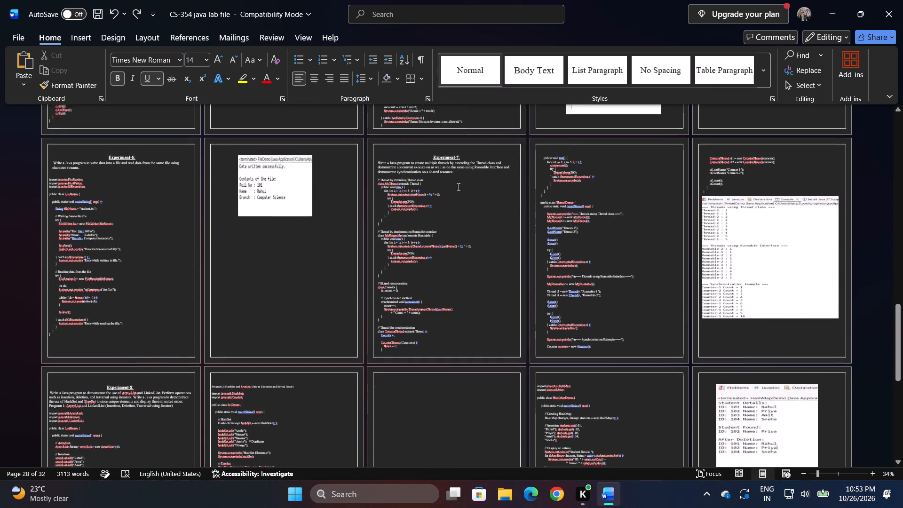
pyautogui.scroll(4, 458, 187)
pyautogui.scroll(20, 458, 187)
pyautogui.scroll(15, 458, 187)
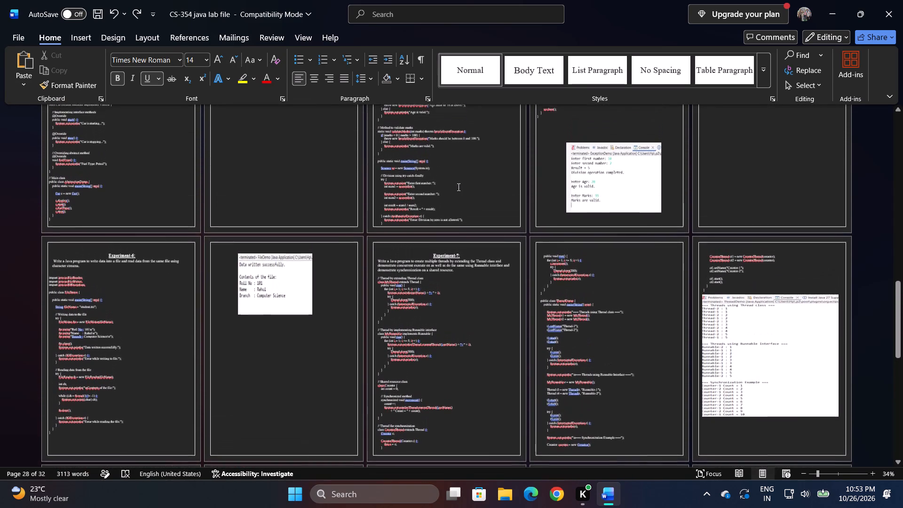
pyautogui.scroll(20, 458, 187)
pyautogui.scroll(17, 458, 187)
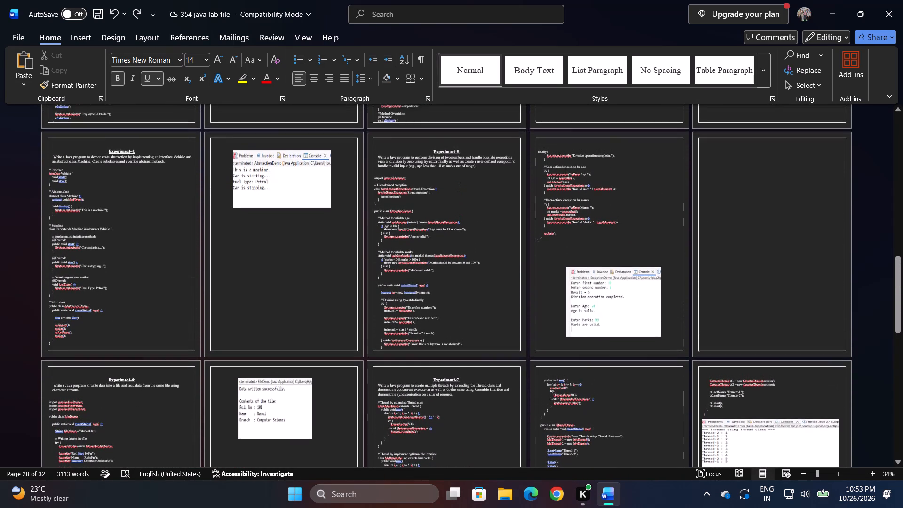
pyautogui.scroll(-3, 458, 185)
pyautogui.click(809, 251)
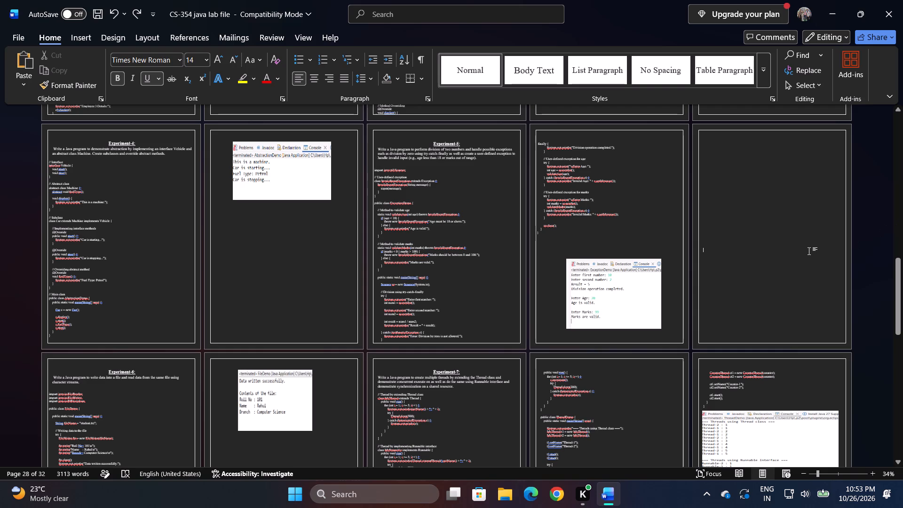
pyautogui.scroll(-20, 715, 271)
pyautogui.scroll(-12, 715, 271)
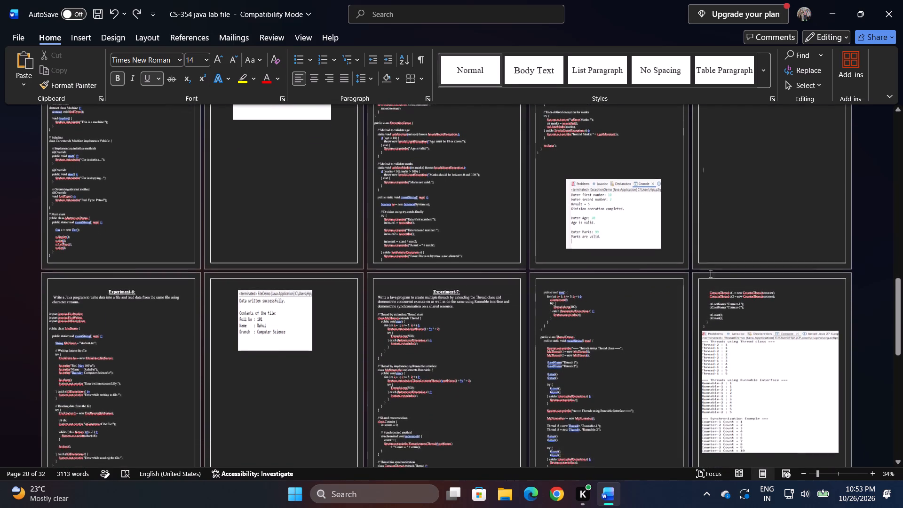
pyautogui.scroll(-20, 710, 273)
pyautogui.scroll(-20, 710, 273)
pyautogui.scroll(-12, 710, 273)
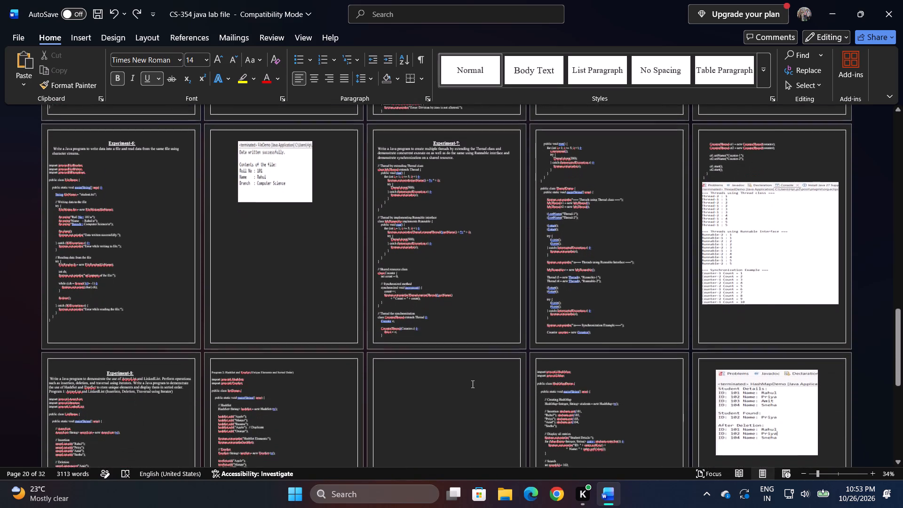
pyautogui.scroll(-20, 472, 384)
pyautogui.scroll(-15, 472, 384)
pyautogui.scroll(-8, 461, 367)
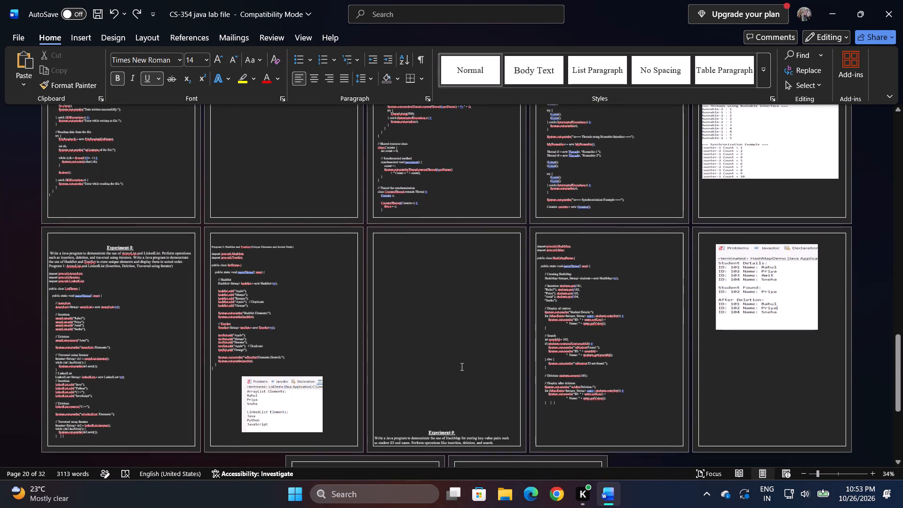
pyautogui.scroll(-20, 461, 362)
pyautogui.scroll(-17, 461, 362)
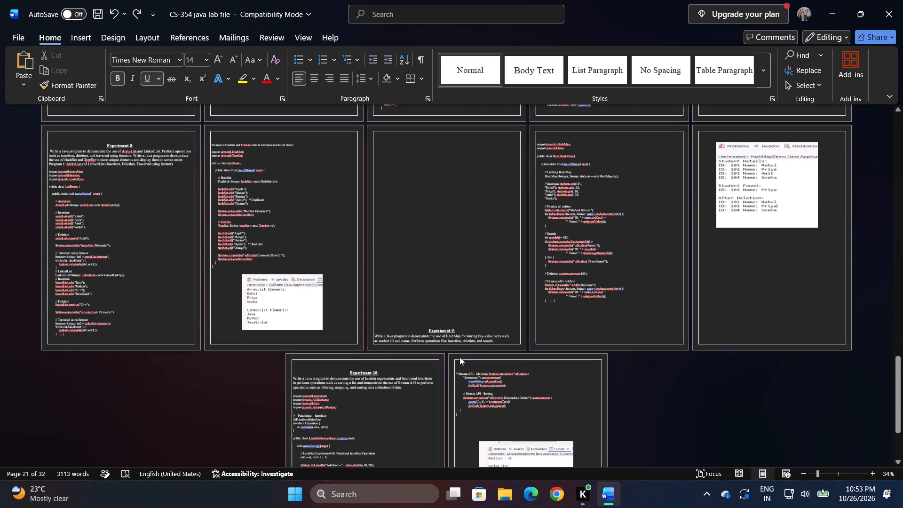
pyautogui.scroll(-11, 459, 357)
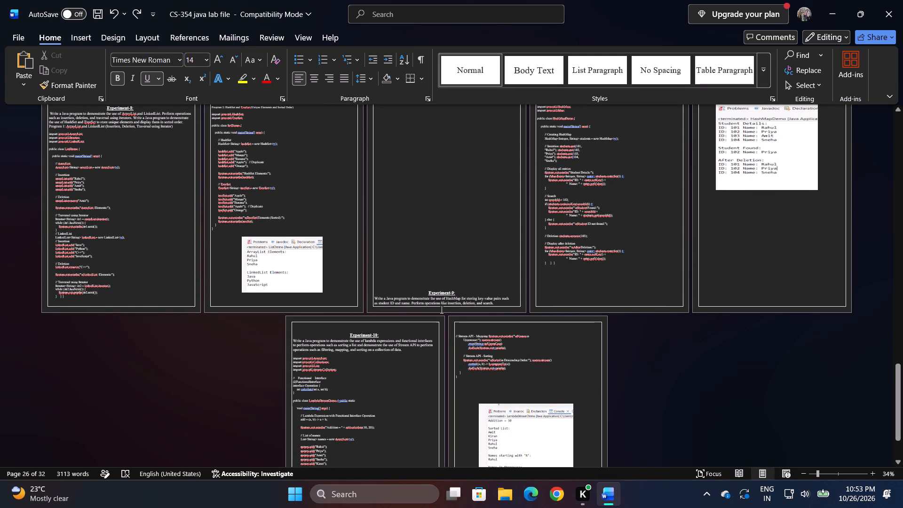
# Cut the Experiment-9 heading and its HashMap problem statement from the bottom of the otherwise blank page.
pyautogui.scroll(13, 561, 272)
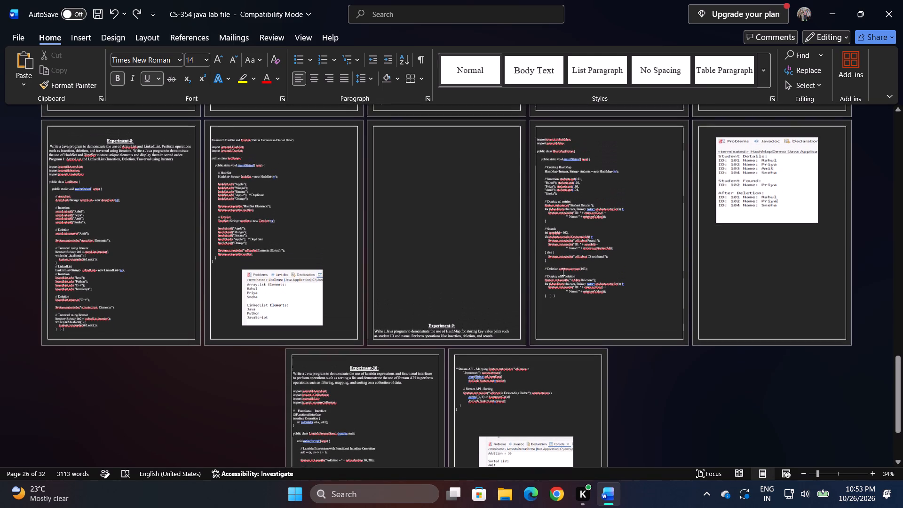
pyautogui.moveTo(410, 326); pyautogui.dragTo(458, 329)
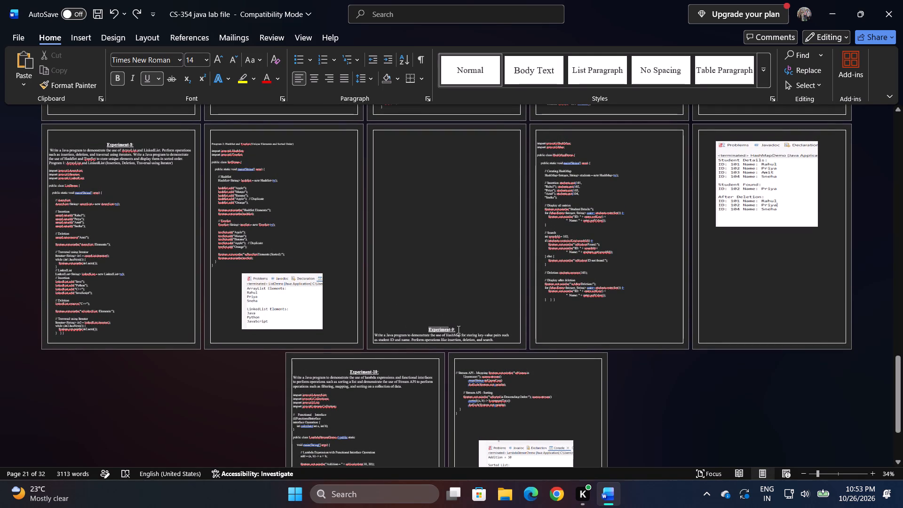
pyautogui.moveTo(458, 329); pyautogui.dragTo(505, 341)
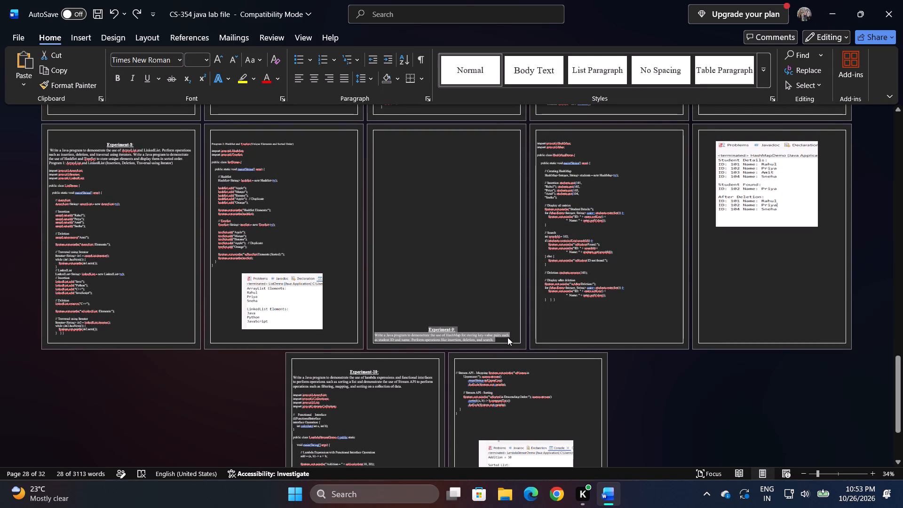
pyautogui.hotkey('ctrl', 'x')
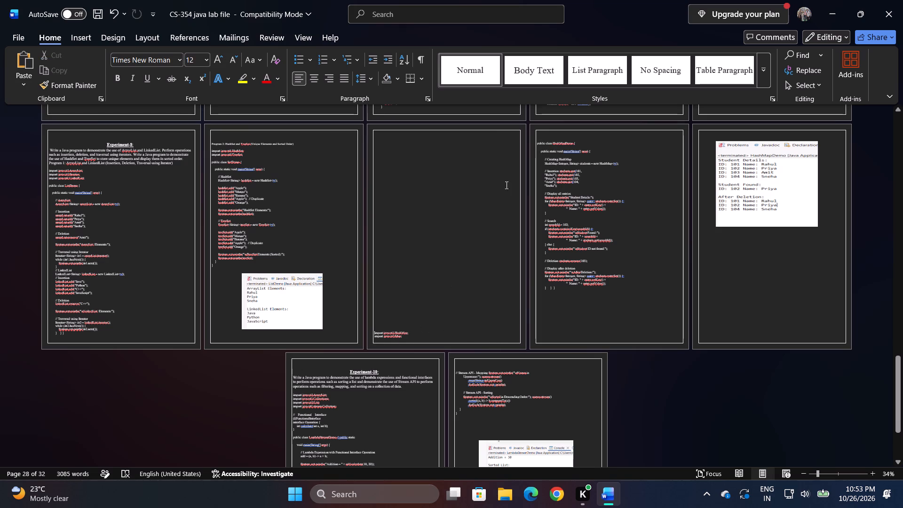
# Add a blank line above "public class HashMapDemo" and paste the cut Experiment-9 heading and problem statement there.
pyautogui.click(541, 136)
pyautogui.click(541, 145)
pyautogui.scroll(4, 704, 393)
pyautogui.click(835, 474)
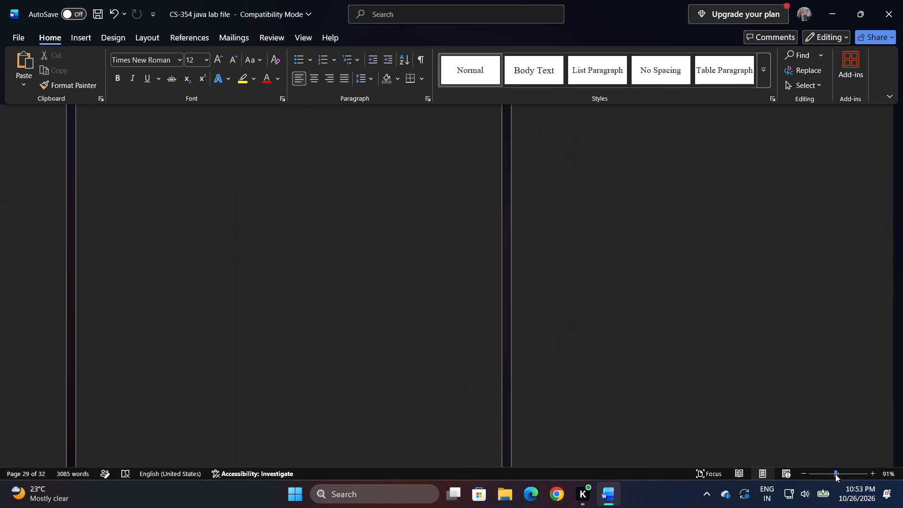
pyautogui.scroll(6, 535, 371)
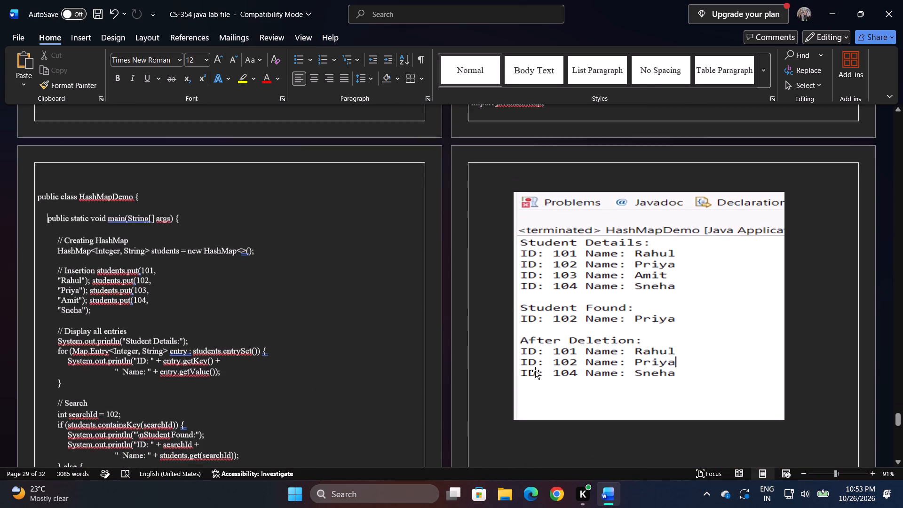
pyautogui.scroll(20, 535, 371)
pyautogui.scroll(15, 535, 371)
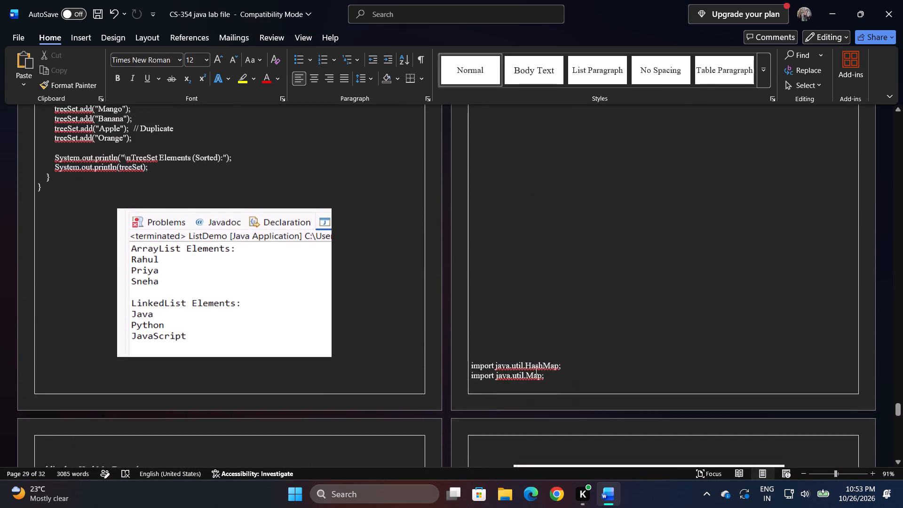
pyautogui.scroll(4, 535, 370)
pyautogui.scroll(-15, 535, 370)
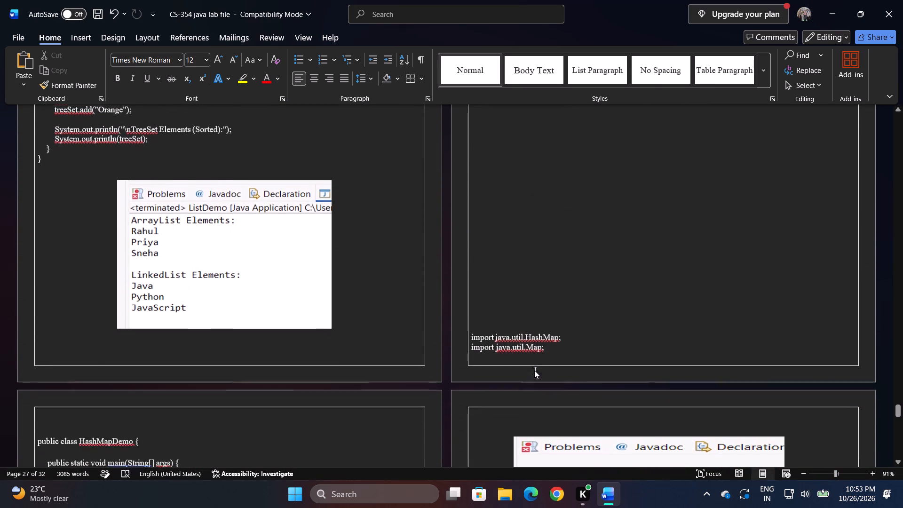
pyautogui.scroll(-8, 534, 370)
pyautogui.click(40, 320)
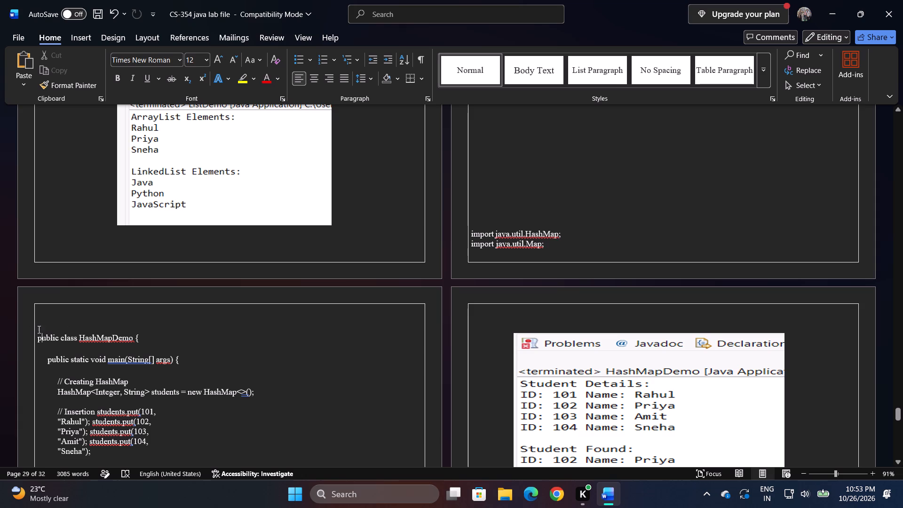
pyautogui.click(38, 332)
pyautogui.press('Return')
pyautogui.press('Up')
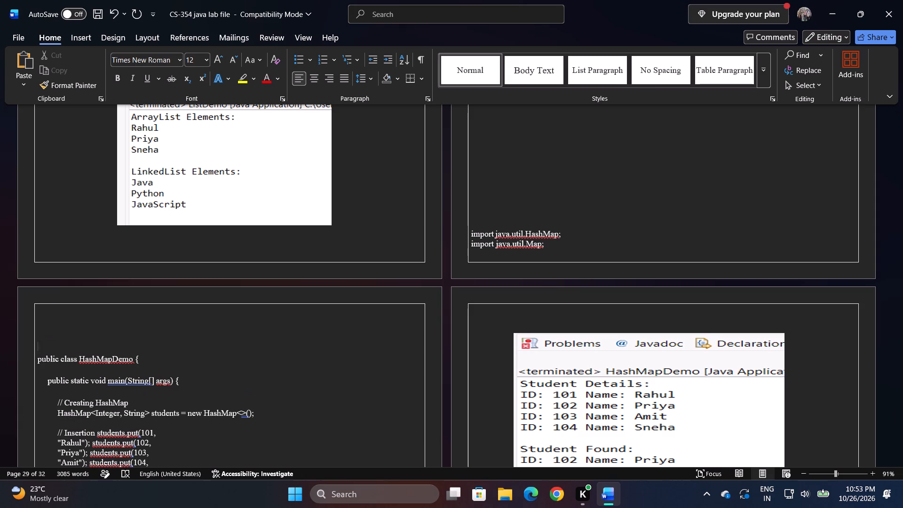
pyautogui.press('Up')
pyautogui.press('Down')
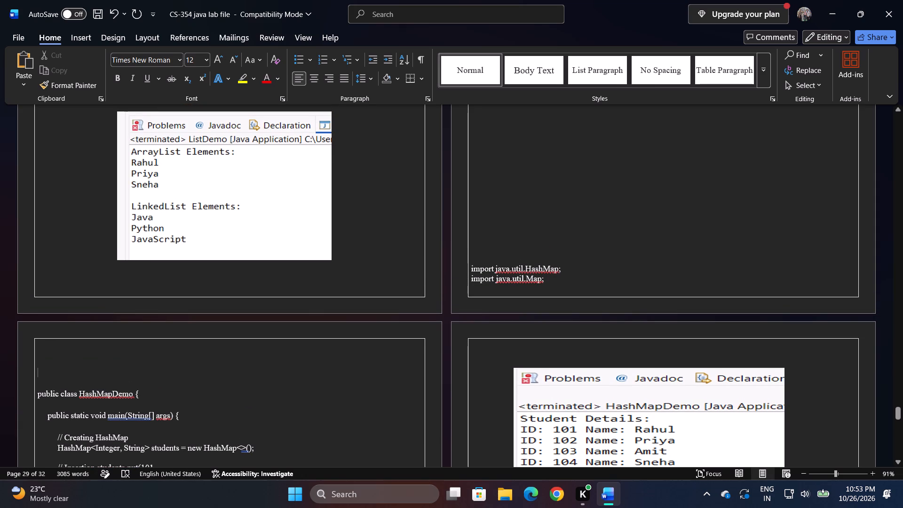
pyautogui.hotkey('ctrl', 'v')
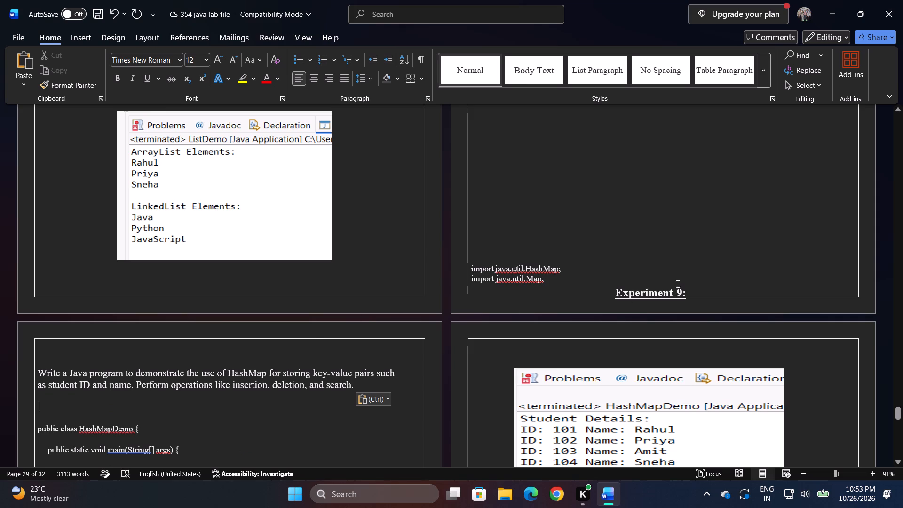
# Cut the Experiment-9 heading from below the import lines and place the insertion point before "import java.util.HashMap;".
pyautogui.moveTo(691, 290); pyautogui.dragTo(611, 299)
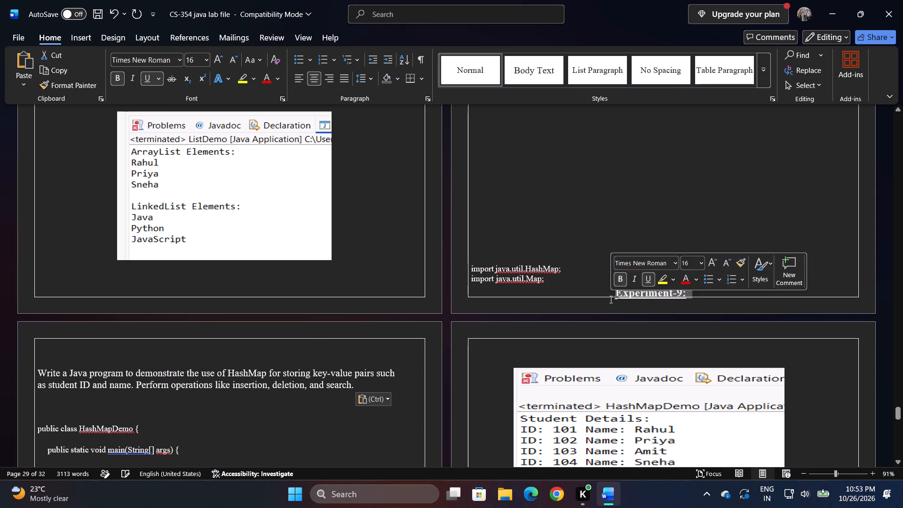
pyautogui.click(42, 370)
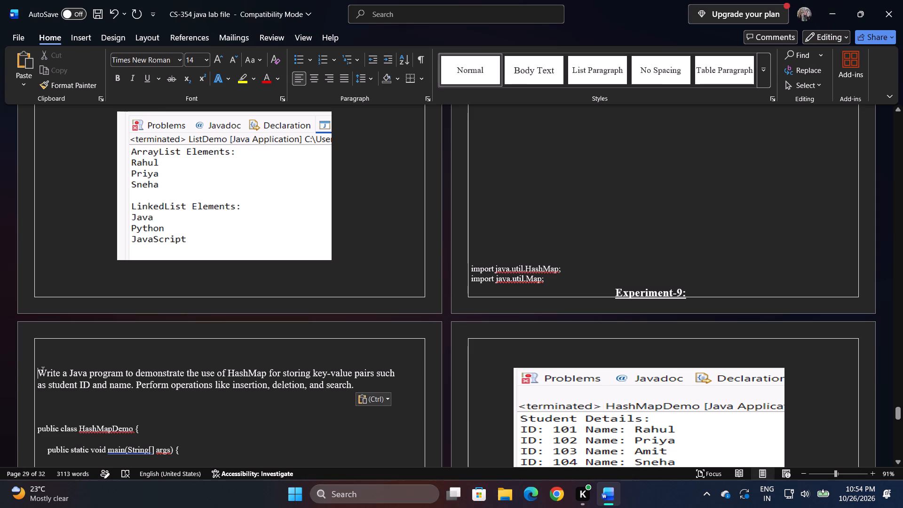
pyautogui.moveTo(692, 288); pyautogui.dragTo(664, 306)
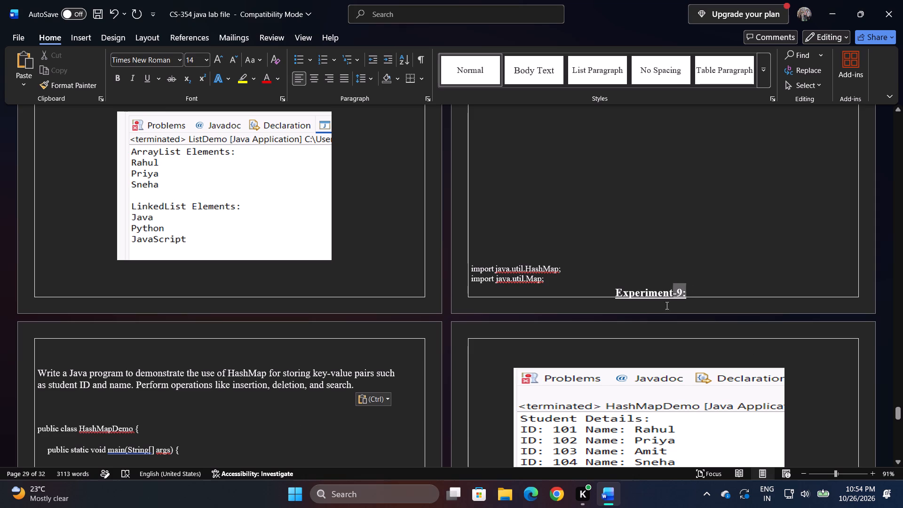
pyautogui.moveTo(664, 306); pyautogui.dragTo(626, 306)
pyautogui.hotkey('ctrl', 'x')
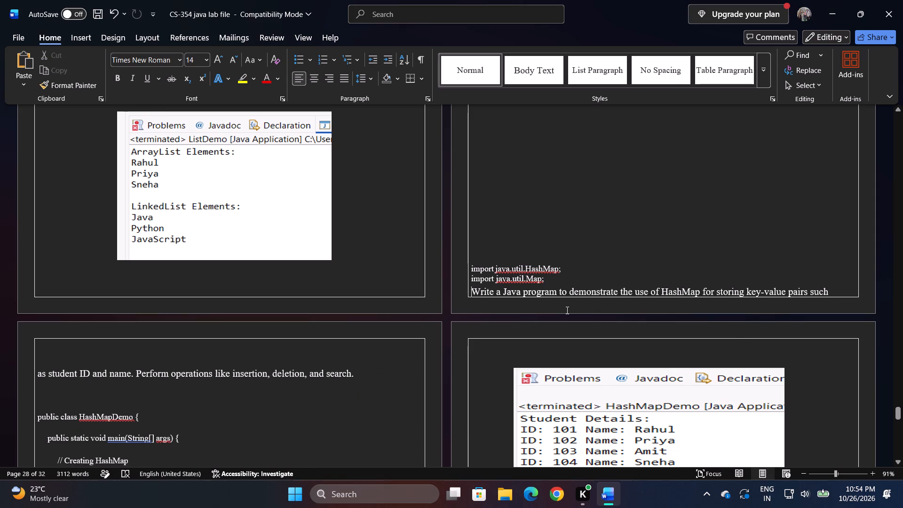
pyautogui.click(470, 271)
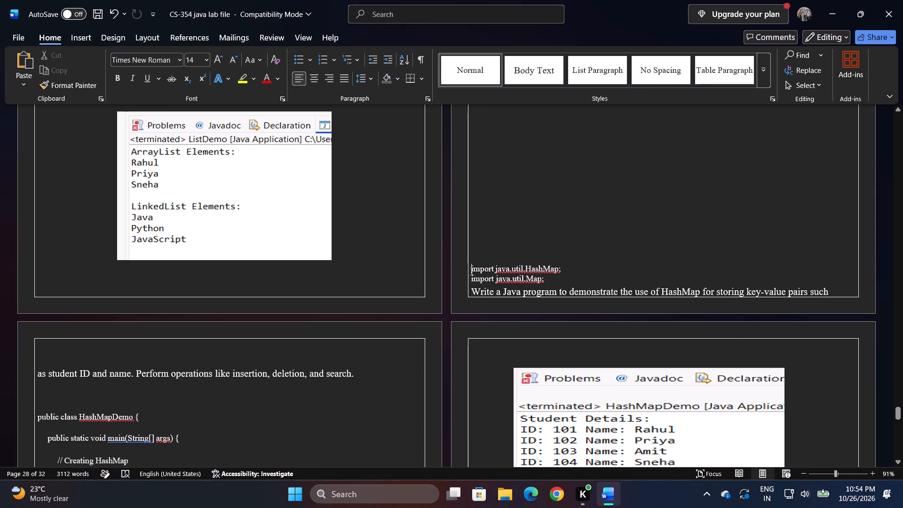
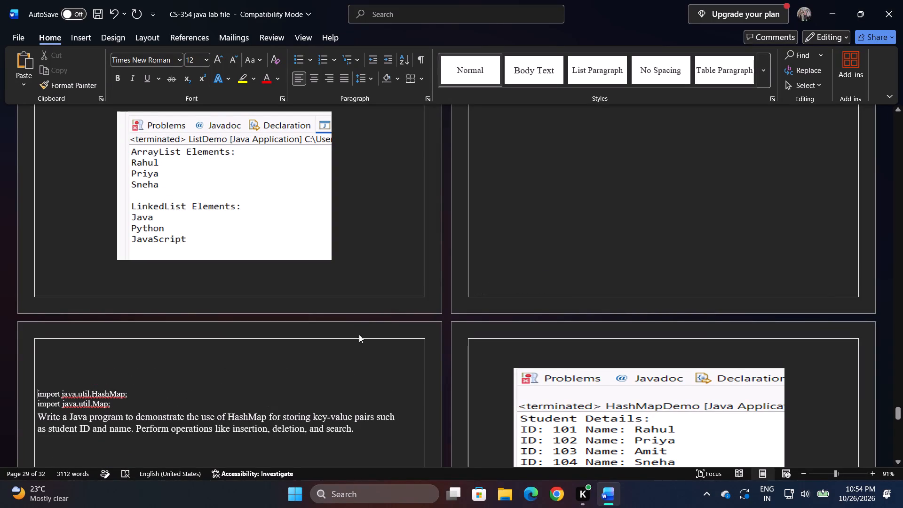
# Paste the cut Experiment-9 heading on the empty line above "import java.util.HashMap;".
pyautogui.press('Up')
pyautogui.hotkey('ctrl', 'v')
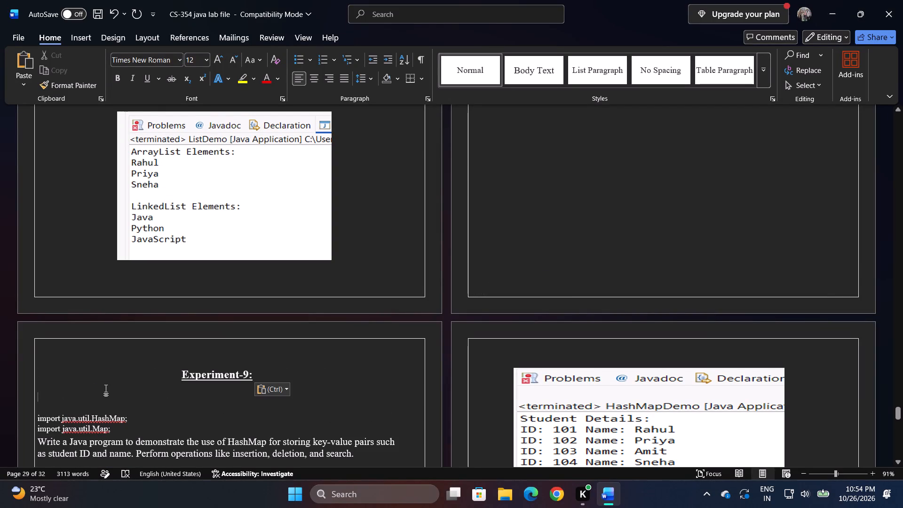
# Move the HashMap and Map import lines from above the Experiment-9 problem statement to the empty line below it.
pyautogui.moveTo(117, 435); pyautogui.dragTo(11, 412)
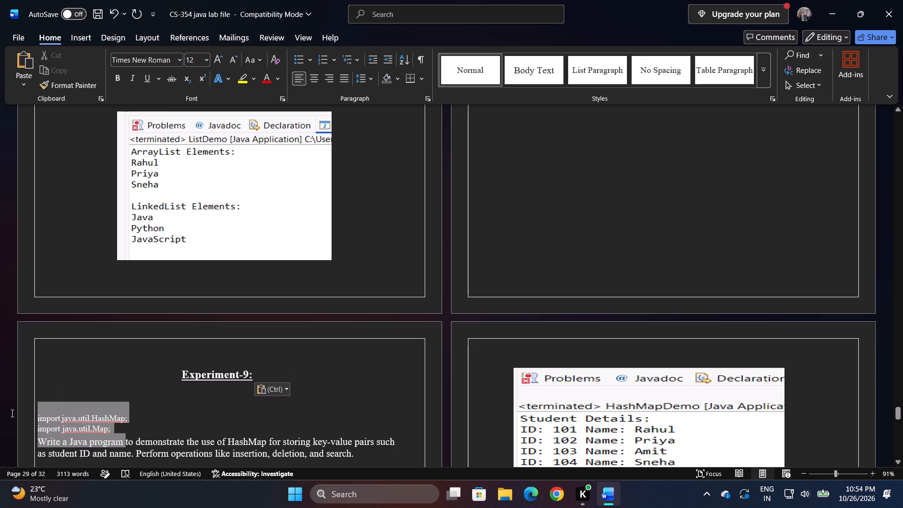
pyautogui.moveTo(11, 412); pyautogui.dragTo(42, 426)
pyautogui.click(140, 436)
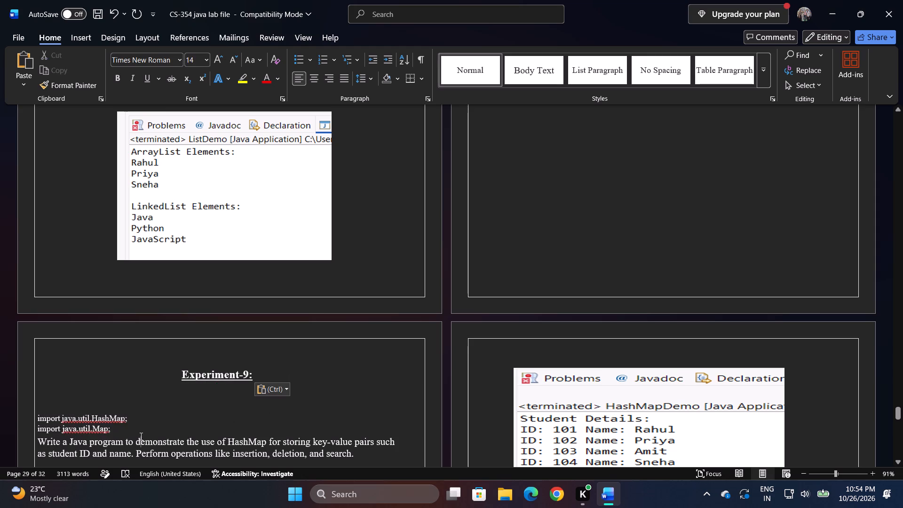
pyautogui.moveTo(111, 432); pyautogui.dragTo(90, 423)
pyautogui.moveTo(90, 423); pyautogui.dragTo(4, 415)
pyautogui.hotkey('ctrl', 'x')
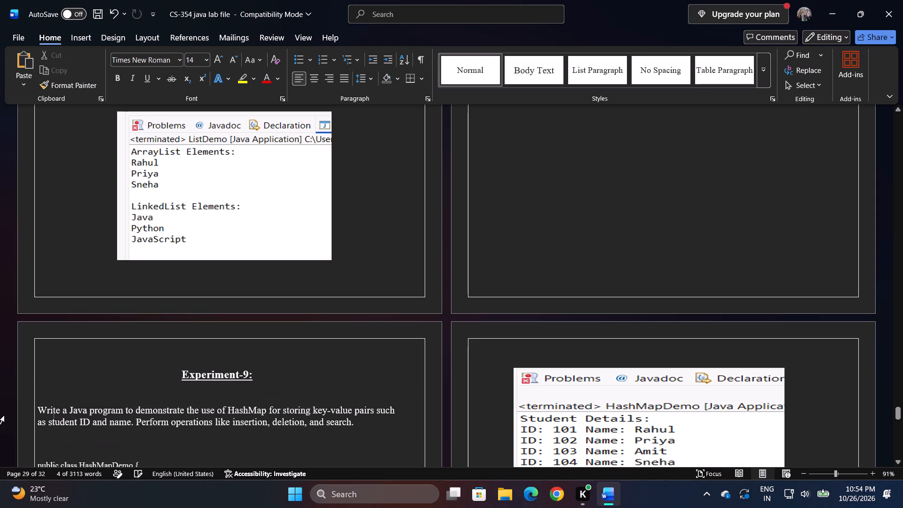
pyautogui.scroll(-7, 111, 383)
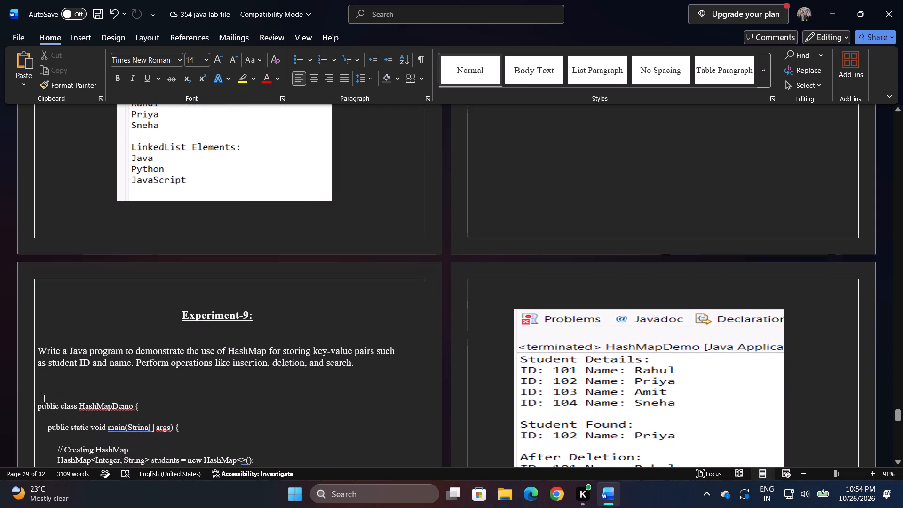
pyautogui.click(43, 390)
pyautogui.click(40, 395)
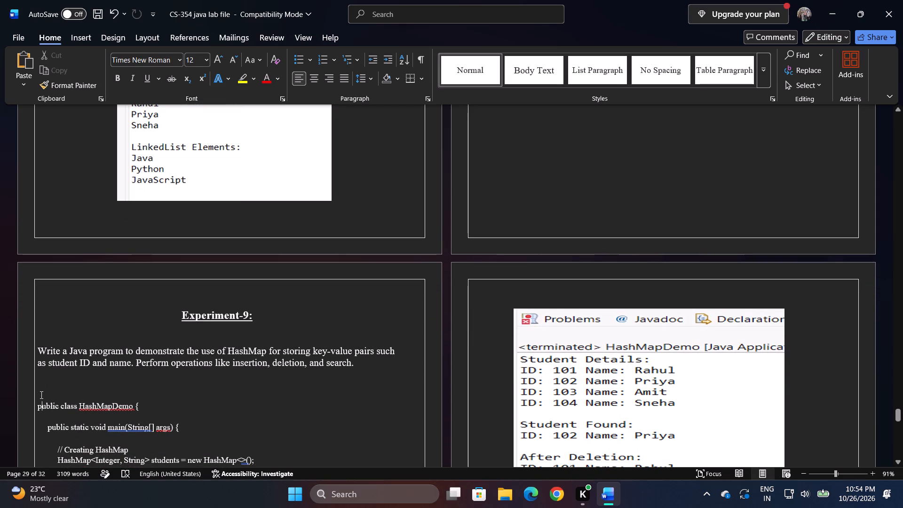
pyautogui.click(34, 401)
pyautogui.press('Up')
pyautogui.hotkey('ctrl', 'v')
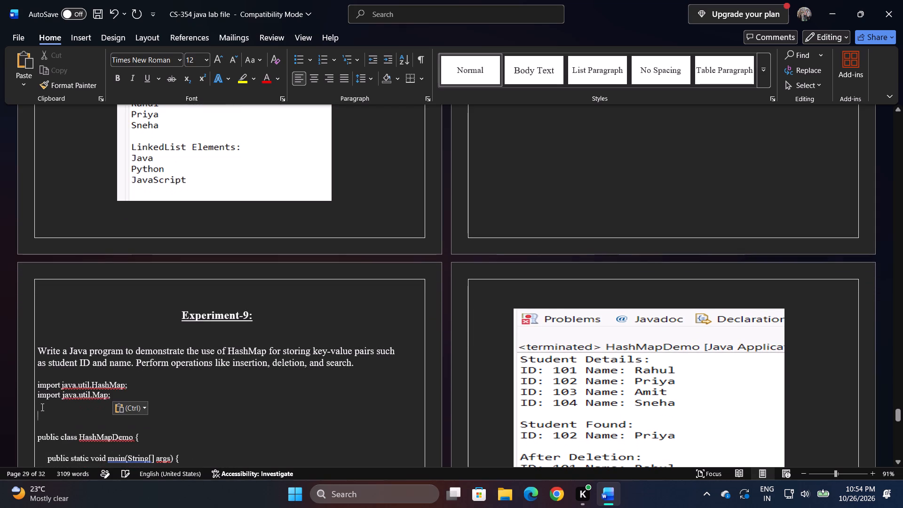
# Remove the extra blank lines between the import lines and "public class HashMapDemo", keeping the class declaration on its own line.
pyautogui.press('Down')
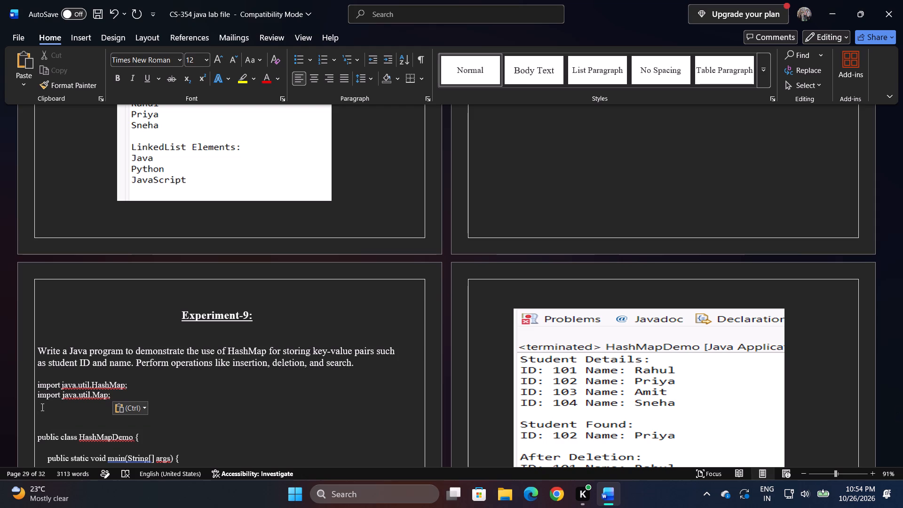
pyautogui.press('BackSpace')
pyautogui.press('BackSpace')
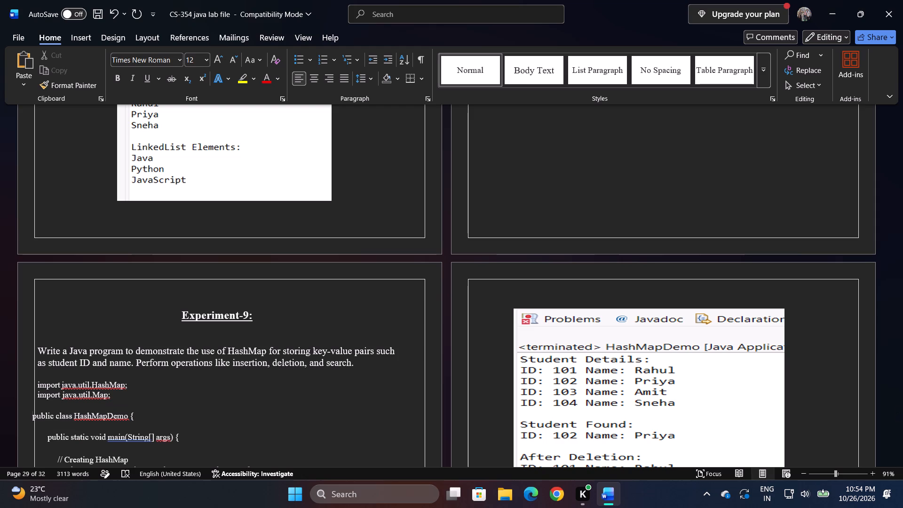
pyautogui.press('BackSpace')
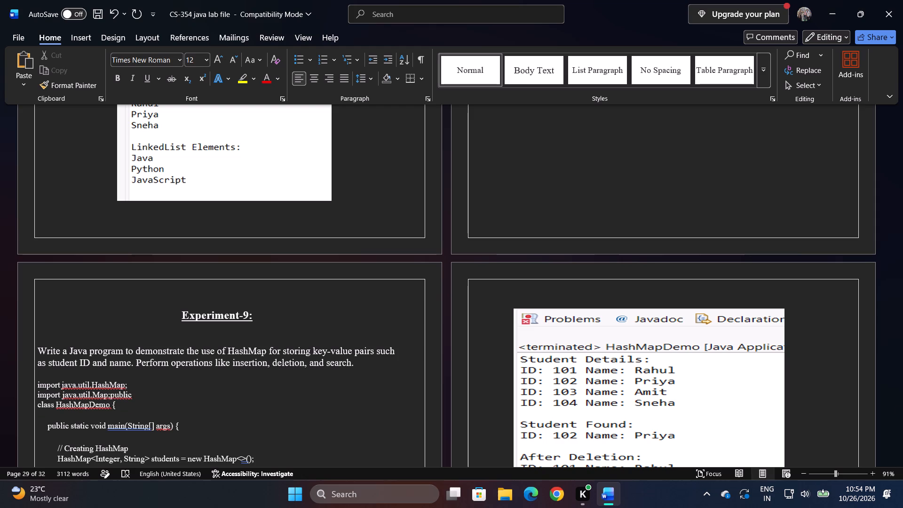
pyautogui.press('Return')
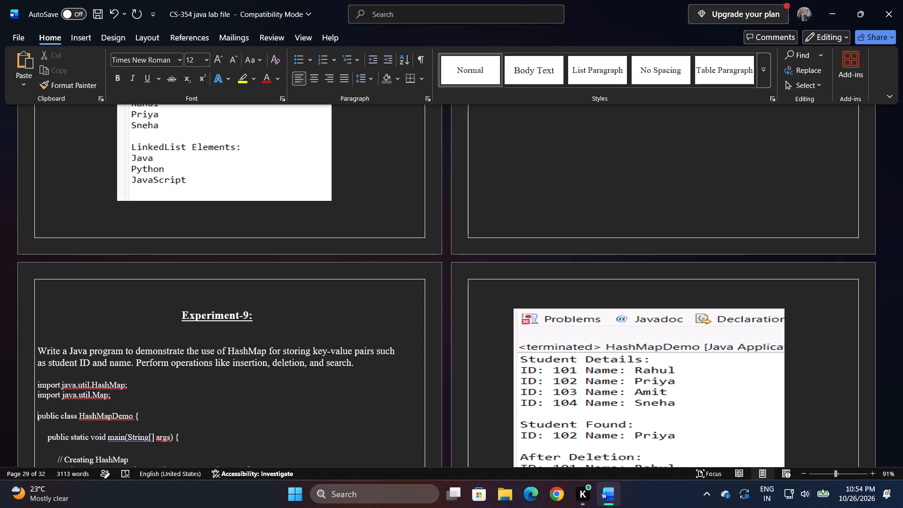
# Remove the blank line between the Experiment-9 heading and its problem statement.
pyautogui.click(36, 348)
pyautogui.press('BackSpace')
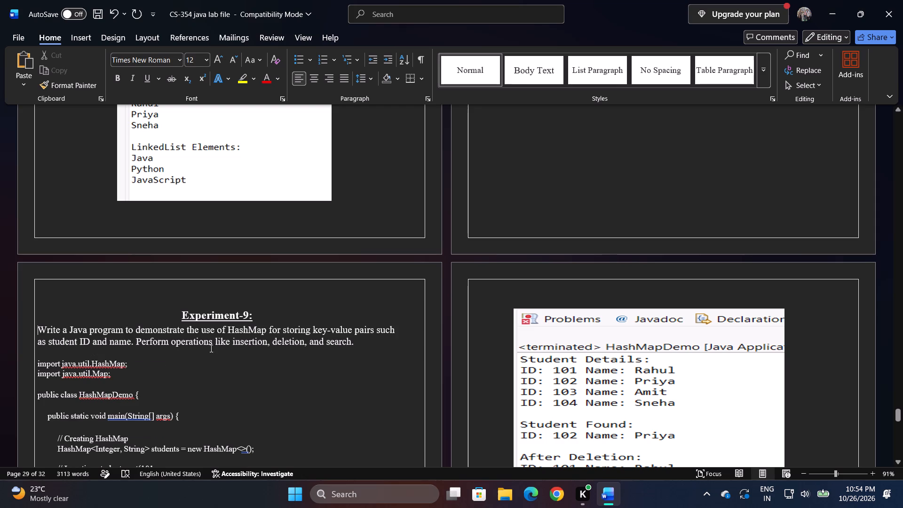
pyautogui.click(217, 316)
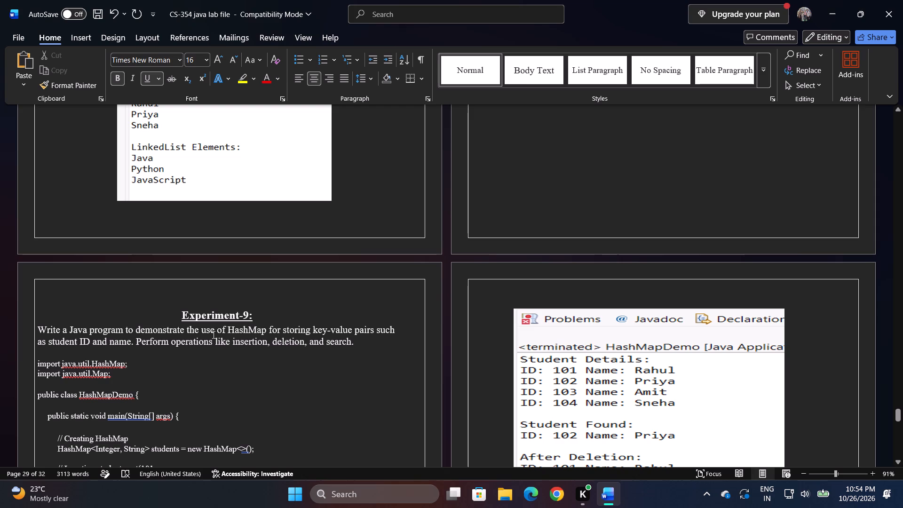
pyautogui.click(213, 334)
pyautogui.click(117, 370)
# Set the "Program 2: HashSet and TreeSet" title line in Experiment-8 to font size 14.
pyautogui.scroll(20, 361, 356)
pyautogui.scroll(5, 361, 356)
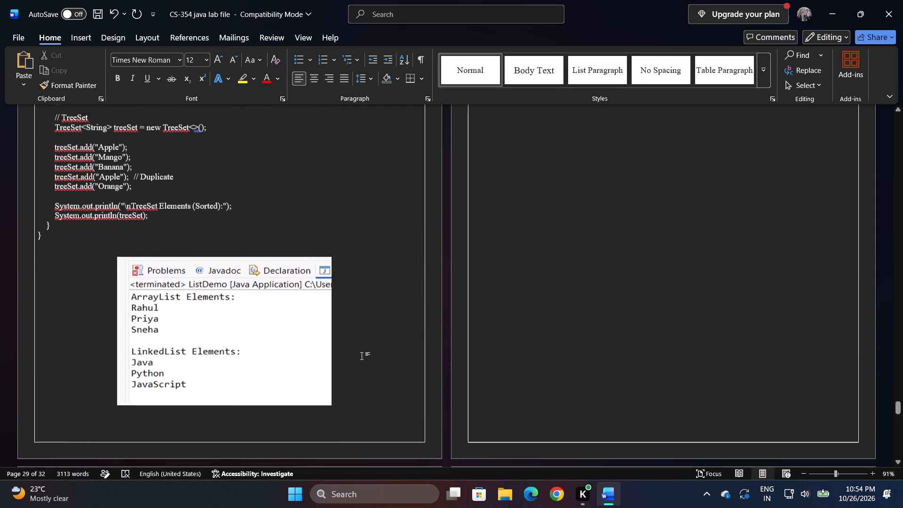
pyautogui.scroll(20, 362, 356)
pyautogui.scroll(17, 362, 356)
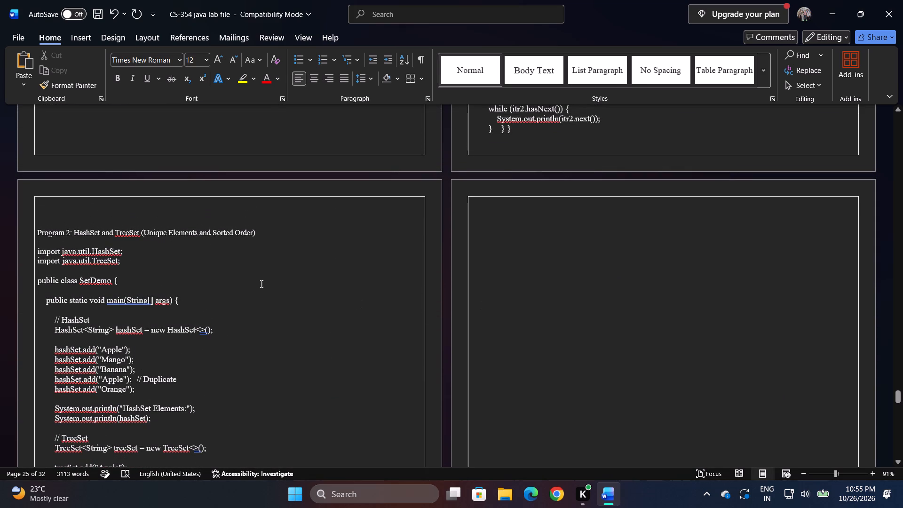
pyautogui.scroll(7, 257, 282)
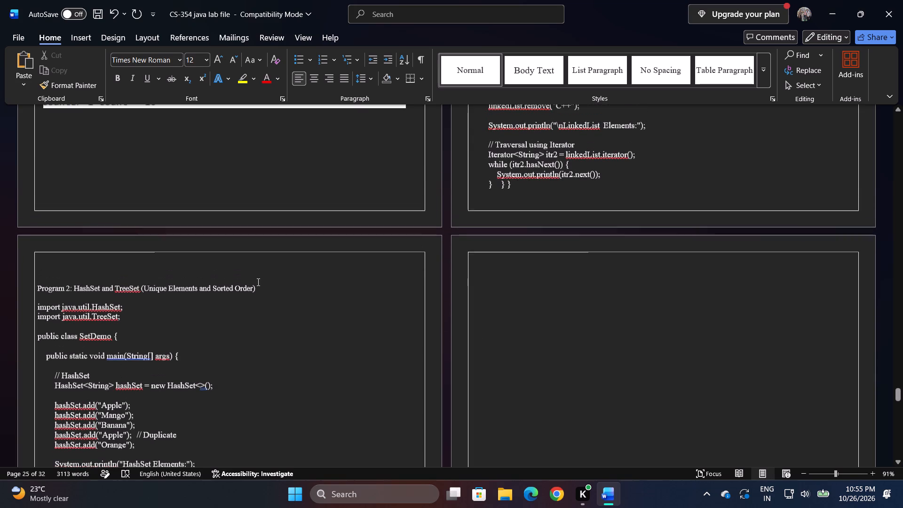
pyautogui.moveTo(257, 297); pyautogui.dragTo(13, 288)
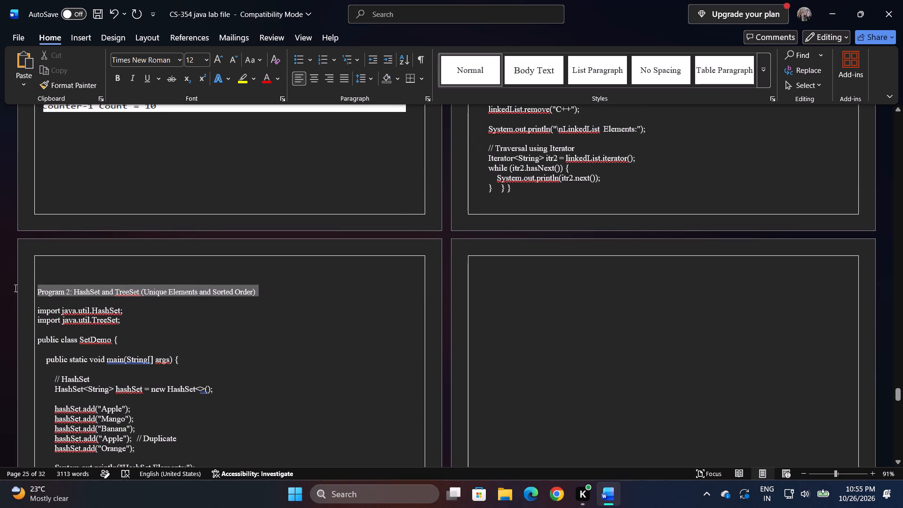
pyautogui.moveTo(13, 288); pyautogui.dragTo(11, 288)
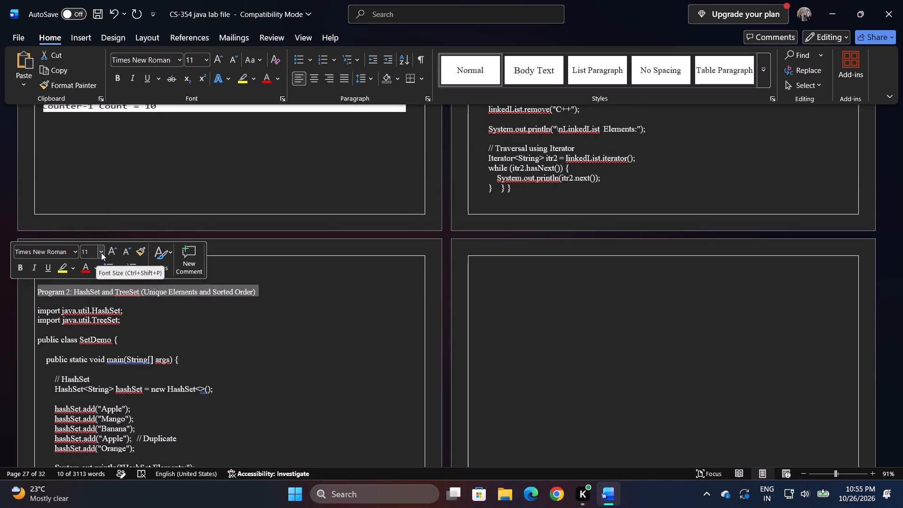
pyautogui.click(101, 253)
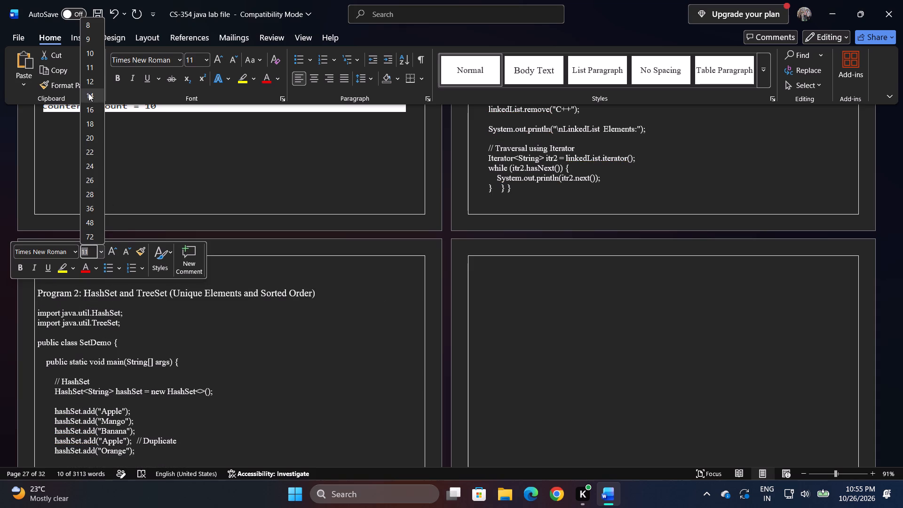
pyautogui.click(88, 93)
pyautogui.click(350, 307)
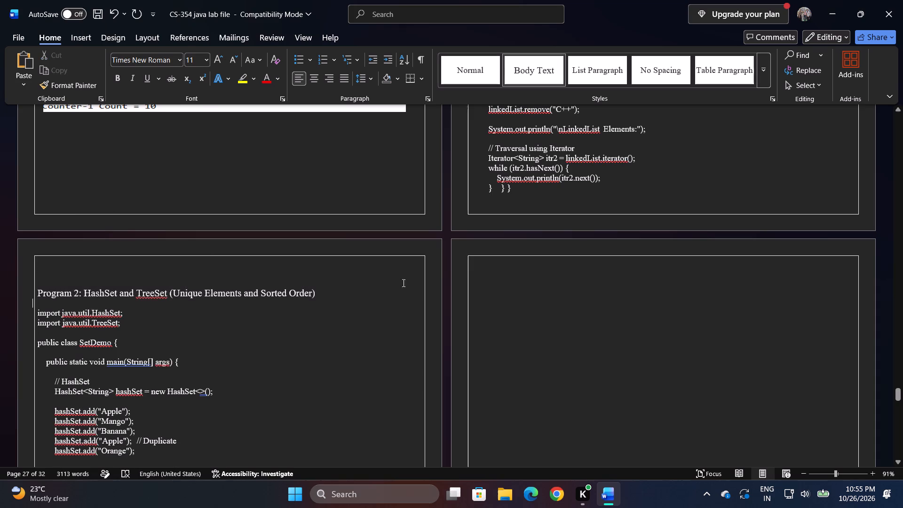
# Examine the Experiment-8 pages, from the heading and Program 1 through Program 2's output, for formatting and blank pages.
pyautogui.scroll(20, 632, 215)
pyautogui.scroll(20, 632, 215)
pyautogui.scroll(2, 632, 215)
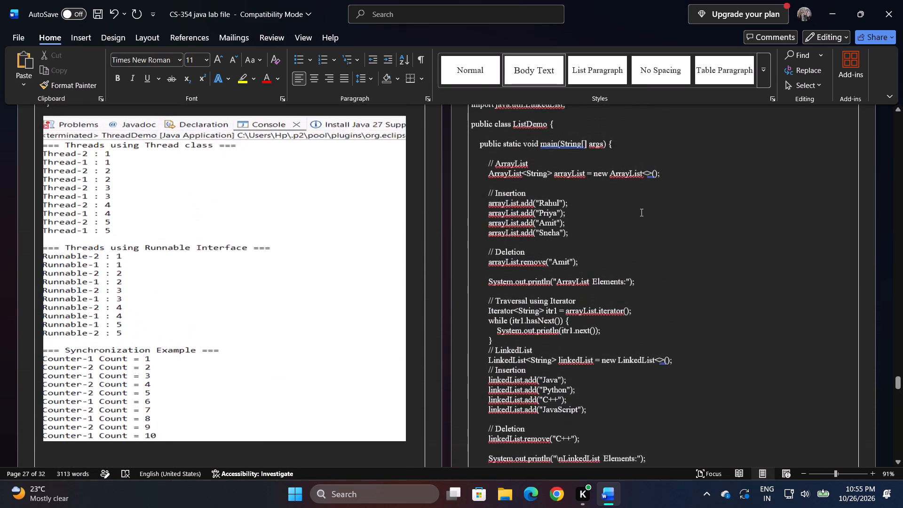
pyautogui.scroll(10, 641, 212)
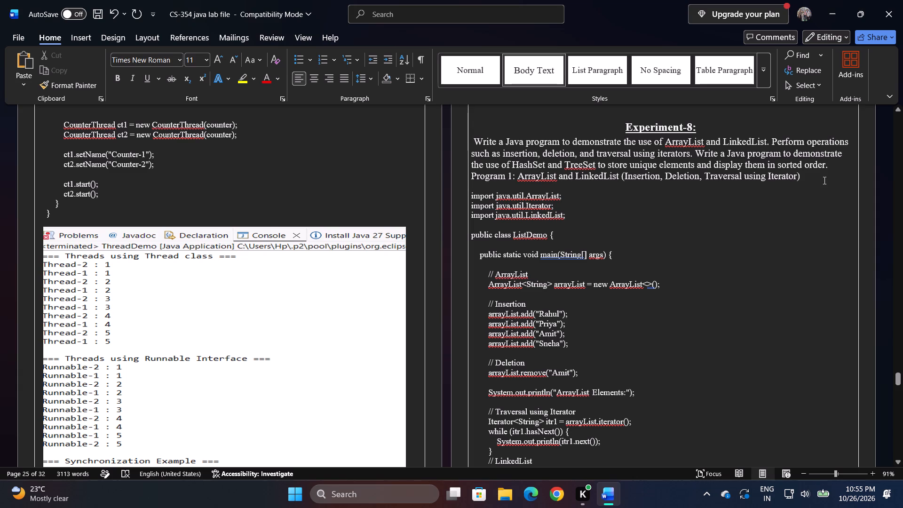
pyautogui.scroll(-12, 778, 225)
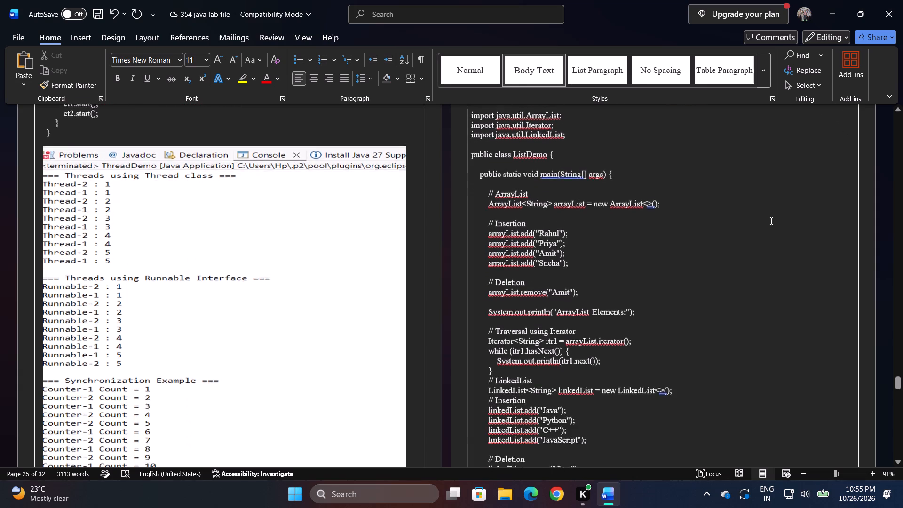
pyautogui.scroll(-20, 770, 221)
pyautogui.scroll(-20, 770, 221)
pyautogui.scroll(-11, 770, 221)
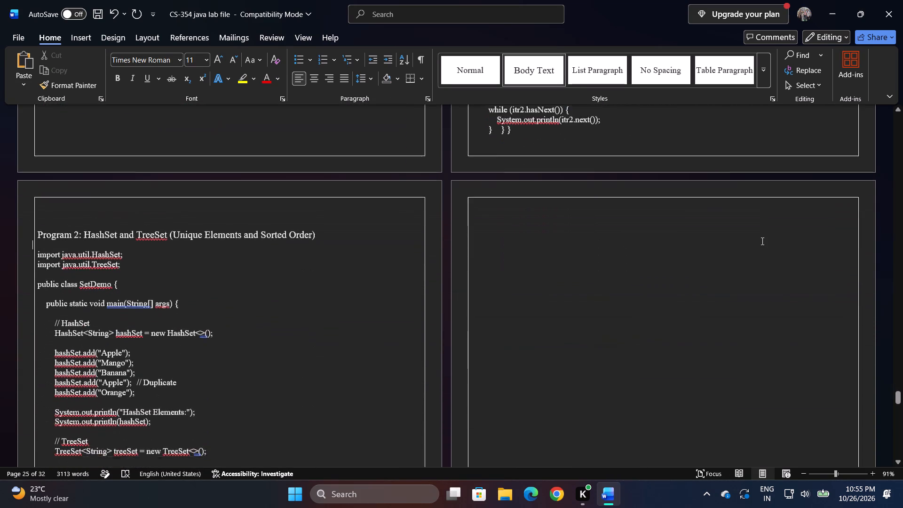
pyautogui.scroll(-20, 761, 241)
pyautogui.scroll(-18, 761, 241)
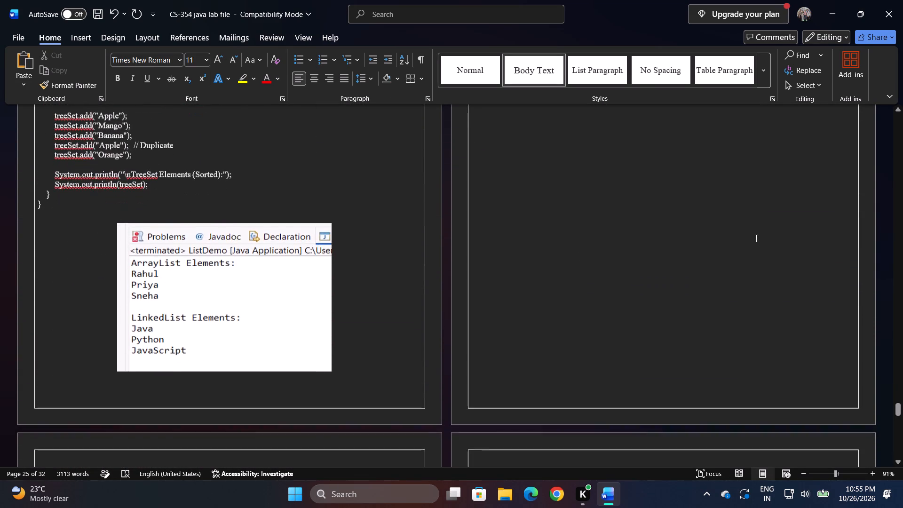
pyautogui.scroll(20, 755, 238)
pyautogui.scroll(20, 755, 238)
pyautogui.scroll(4, 755, 238)
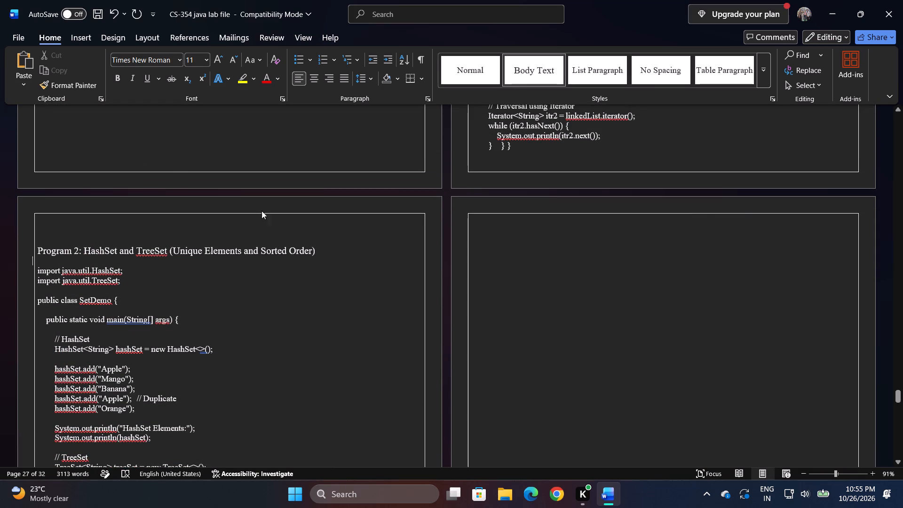
pyautogui.scroll(-6, 350, 207)
pyautogui.scroll(1, 350, 207)
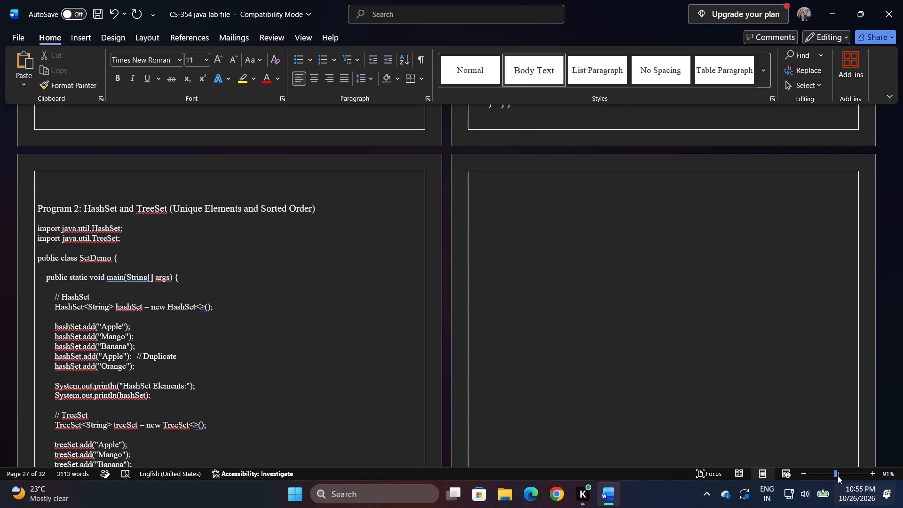
# Zoom out to a multi-page view at 40% and place the insertion point on the blank page after Program 2's output.
pyautogui.moveTo(838, 476); pyautogui.dragTo(824, 471)
pyautogui.moveTo(838, 473); pyautogui.dragTo(834, 476)
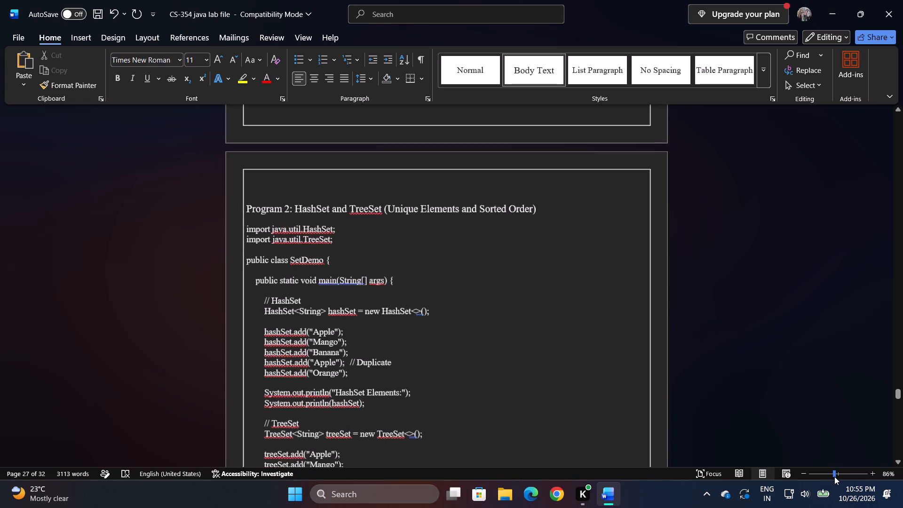
pyautogui.moveTo(834, 476); pyautogui.dragTo(823, 475)
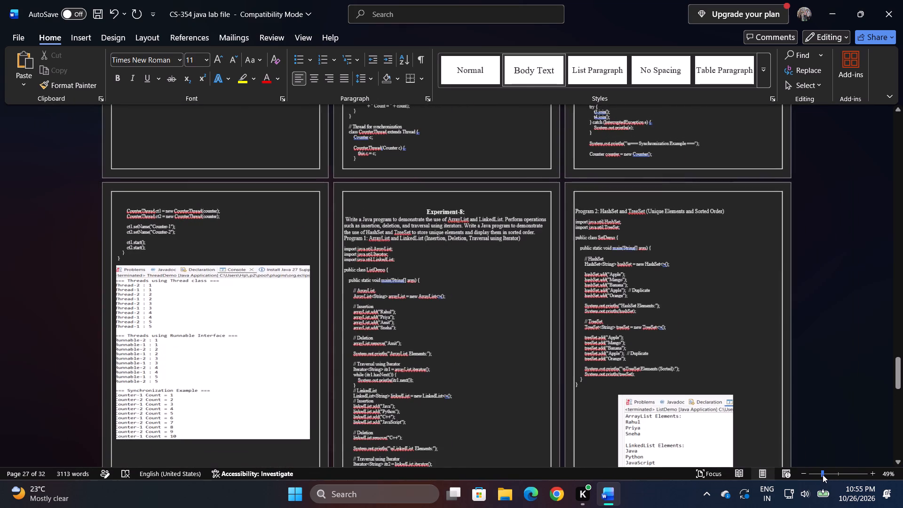
pyautogui.moveTo(823, 475); pyautogui.dragTo(820, 474)
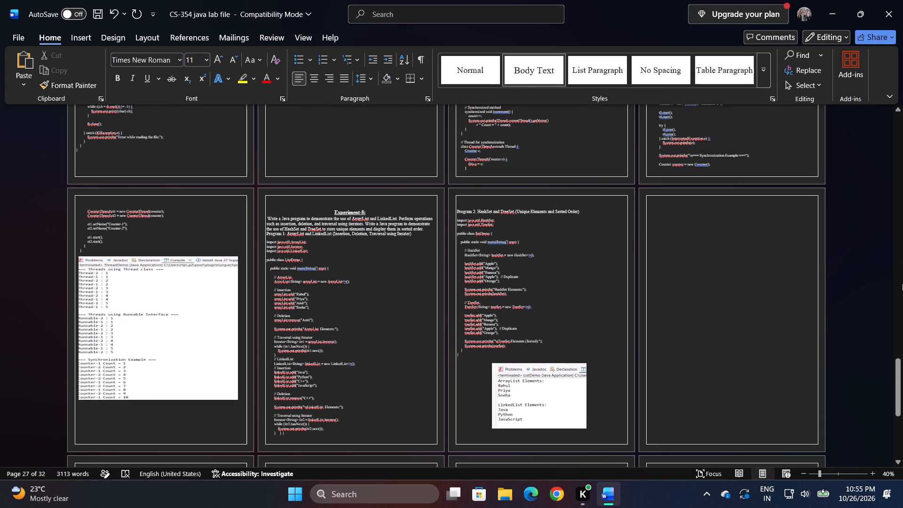
pyautogui.click(849, 251)
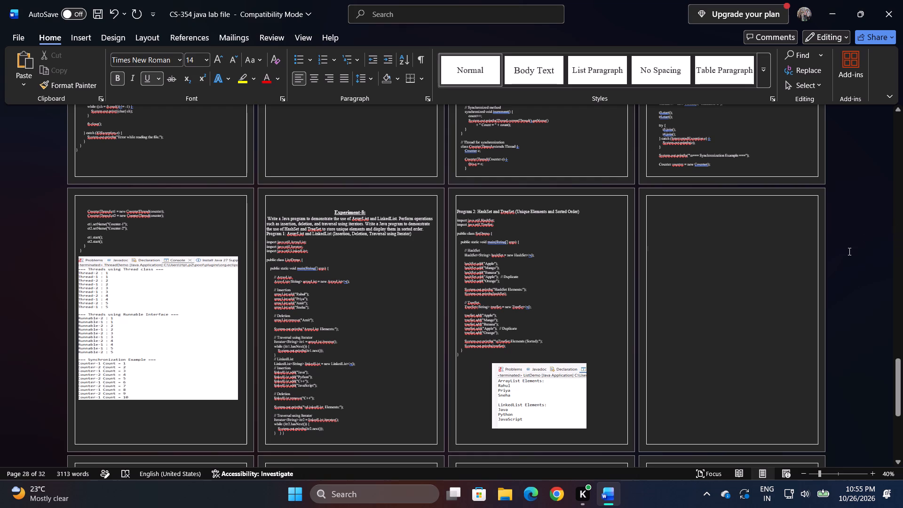
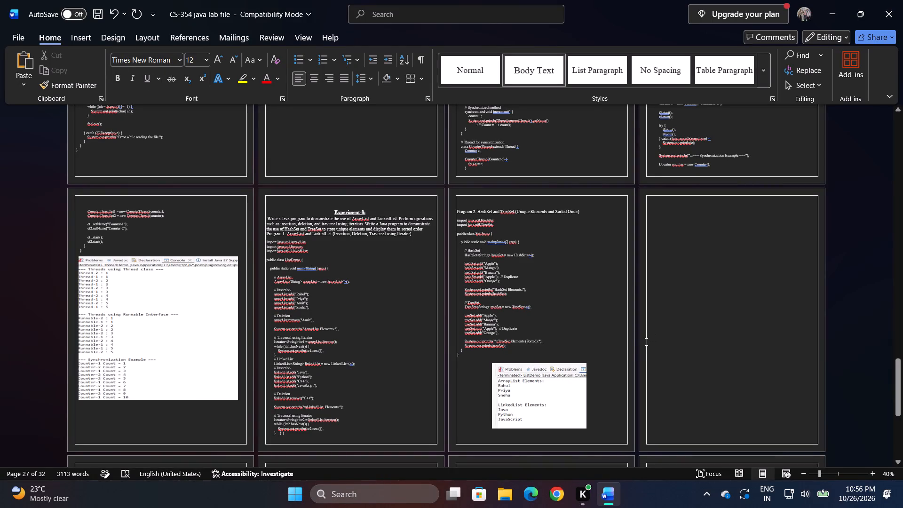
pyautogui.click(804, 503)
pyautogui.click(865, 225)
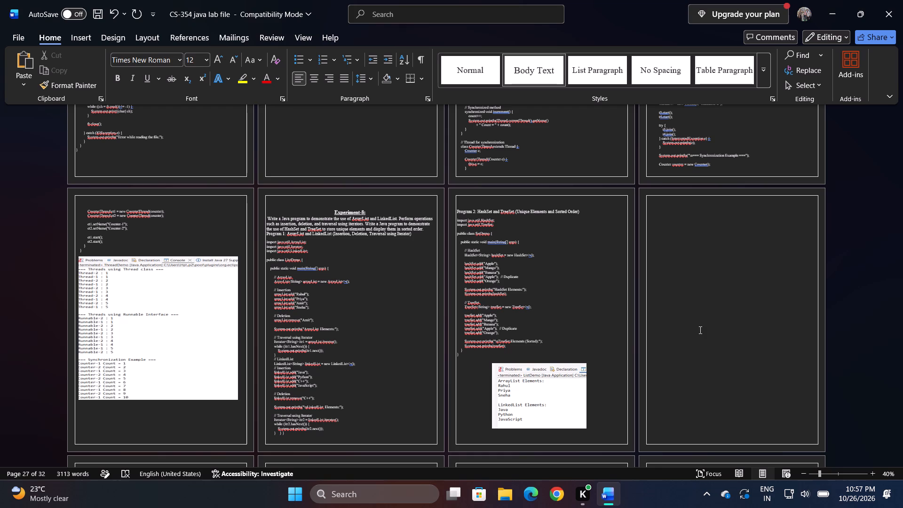
# Show the paragraph marks and other hidden formatting symbols in the document.
pyautogui.hotkey('ctrl', 'shift', '8')
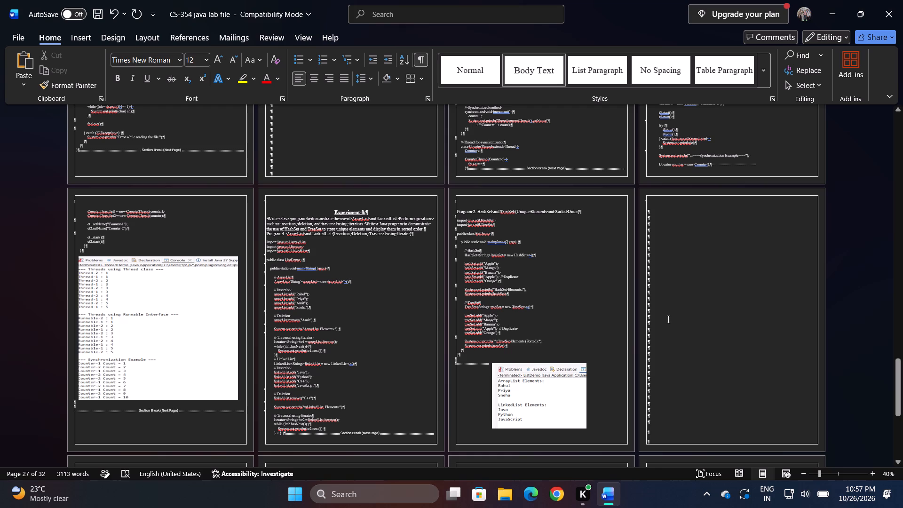
# Cut all the empty paragraphs on the blank page between Experiment-8's Program 2 output and the Experiment-9 heading.
pyautogui.moveTo(665, 196); pyautogui.dragTo(680, 274)
pyautogui.moveTo(680, 274); pyautogui.dragTo(646, 376)
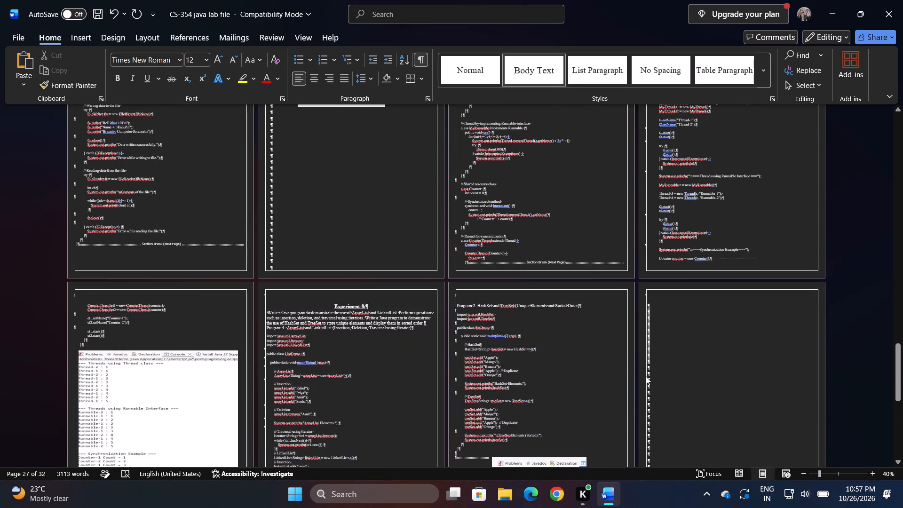
pyautogui.moveTo(646, 376); pyautogui.dragTo(655, 412)
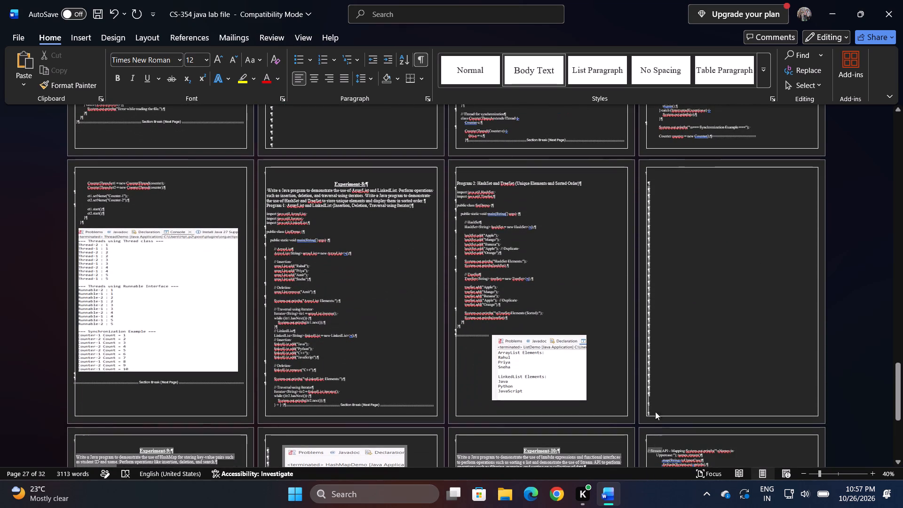
pyautogui.moveTo(655, 412); pyautogui.dragTo(656, 417)
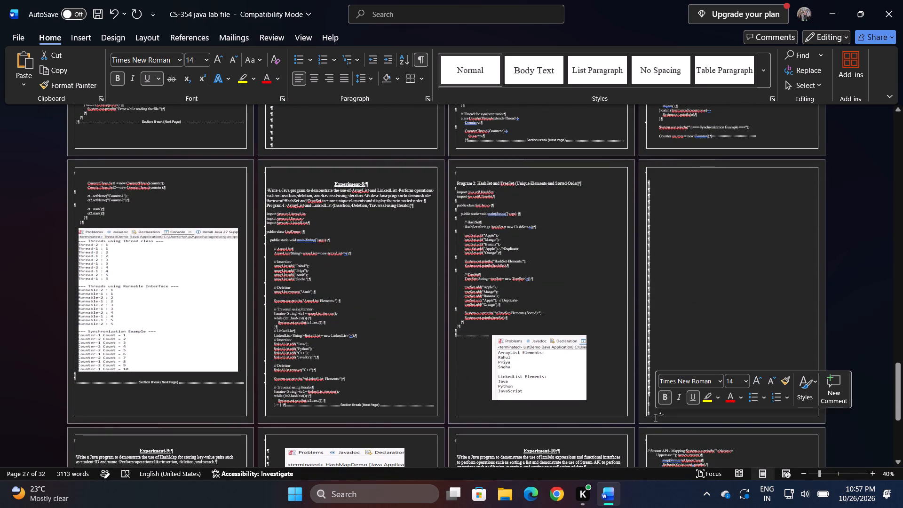
pyautogui.rightClick(775, 341)
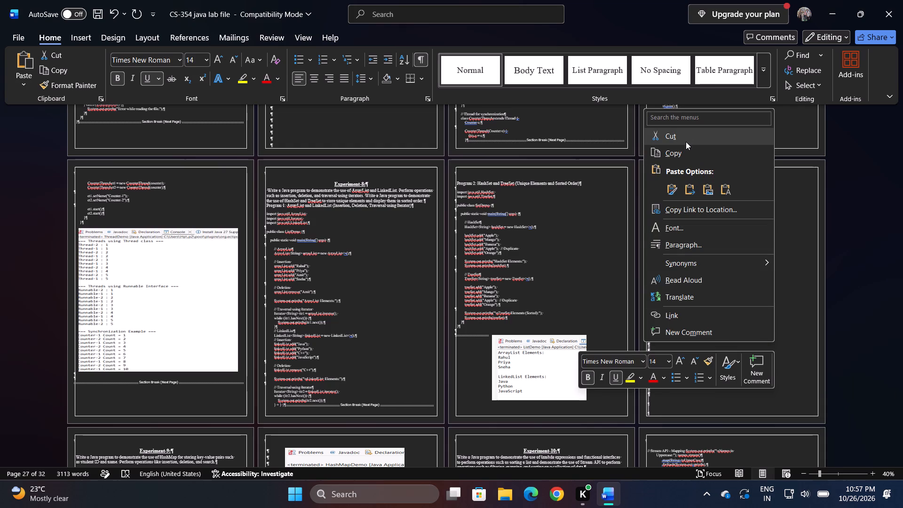
pyautogui.click(685, 143)
# Delete all the empty paragraphs on the blank page between Experiment-5's output and the Experiment-6 heading.
pyautogui.scroll(-4, 566, 276)
pyautogui.scroll(3, 566, 276)
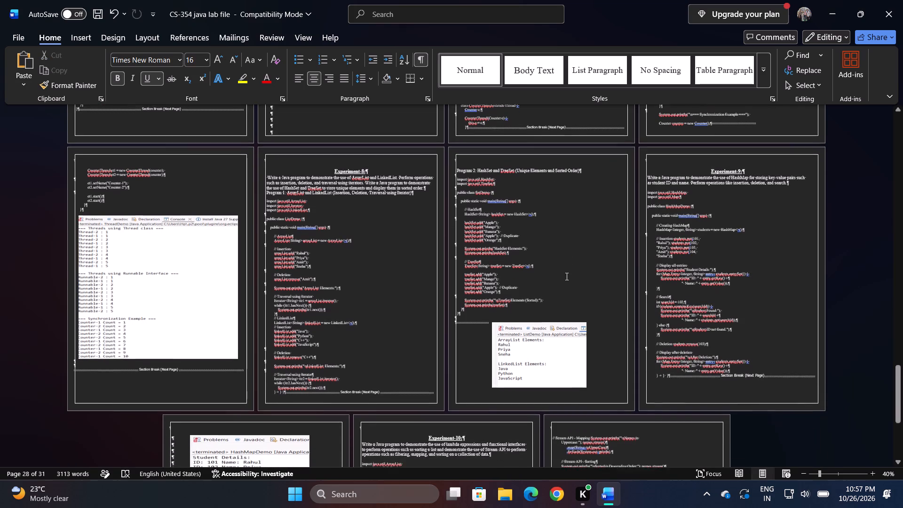
pyautogui.scroll(5, 566, 276)
pyautogui.scroll(-20, 566, 277)
pyautogui.scroll(5, 572, 275)
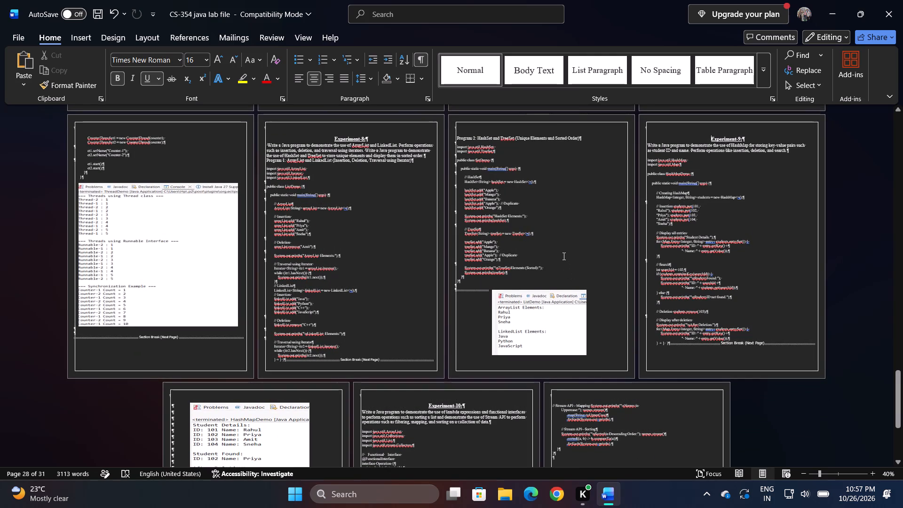
pyautogui.scroll(8, 550, 253)
pyautogui.scroll(19, 550, 253)
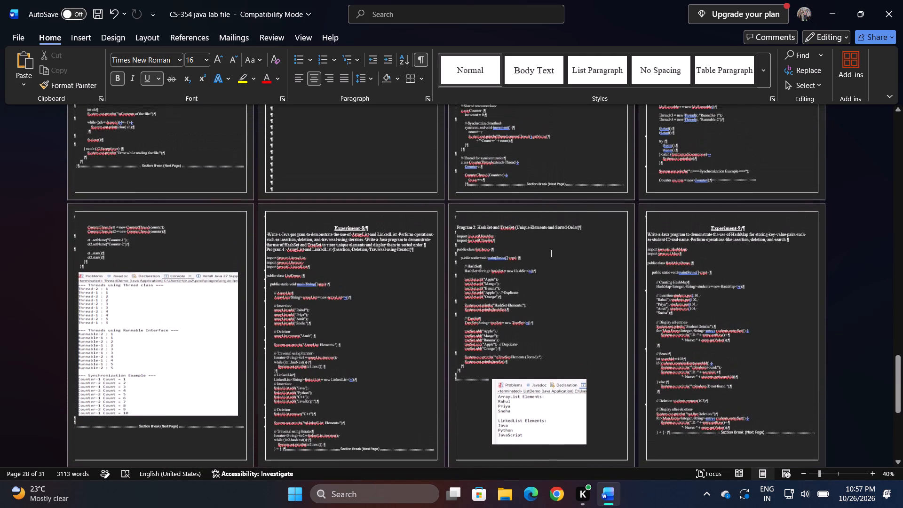
pyautogui.scroll(9, 550, 253)
pyautogui.scroll(15, 354, 213)
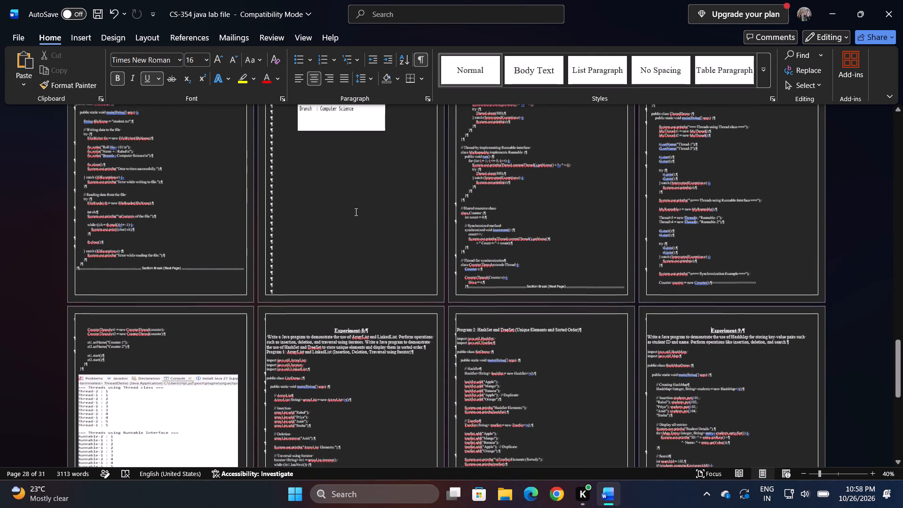
pyautogui.scroll(20, 356, 212)
pyautogui.scroll(7, 355, 212)
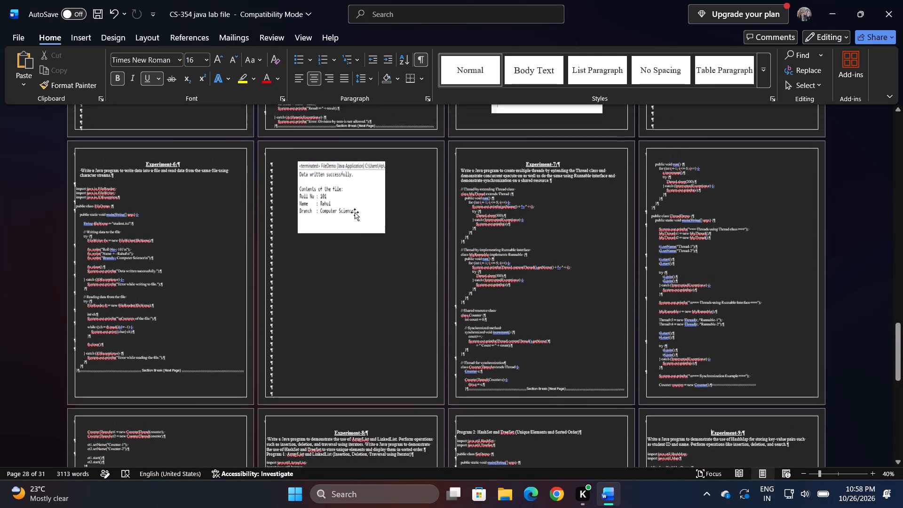
pyautogui.scroll(20, 355, 212)
pyautogui.scroll(20, 355, 212)
pyautogui.scroll(1, 355, 212)
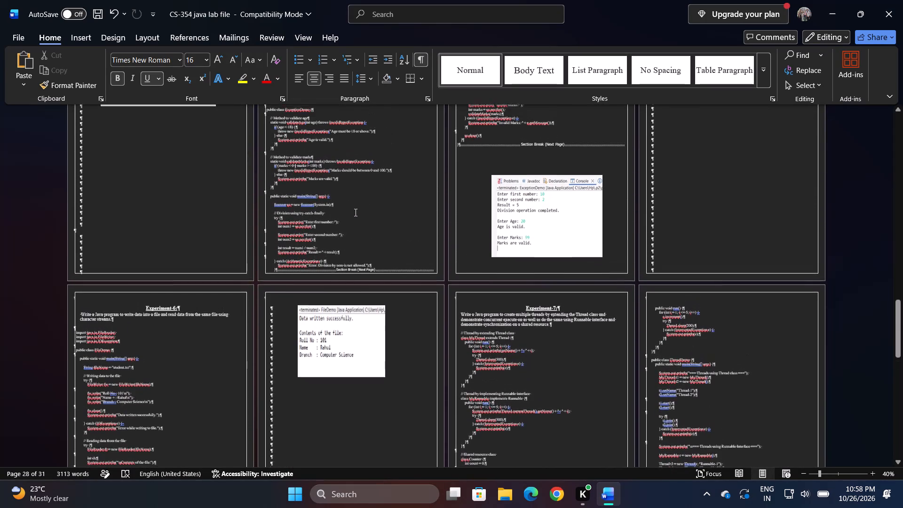
pyautogui.scroll(20, 355, 212)
pyautogui.scroll(3, 355, 212)
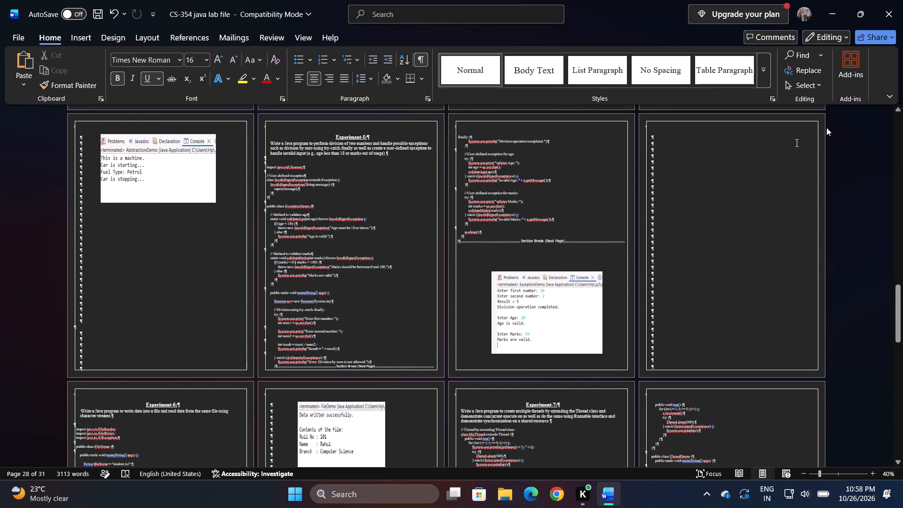
pyautogui.moveTo(646, 135); pyautogui.dragTo(662, 174)
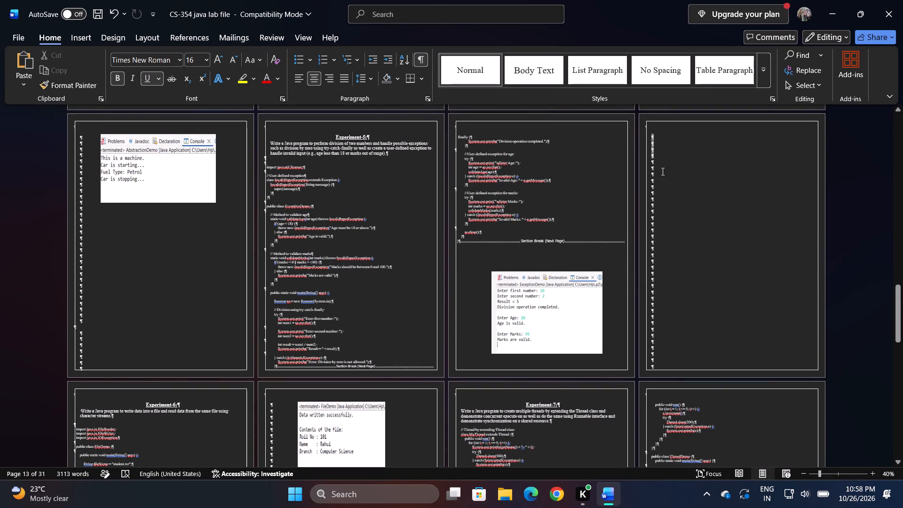
pyautogui.moveTo(662, 174); pyautogui.dragTo(658, 360)
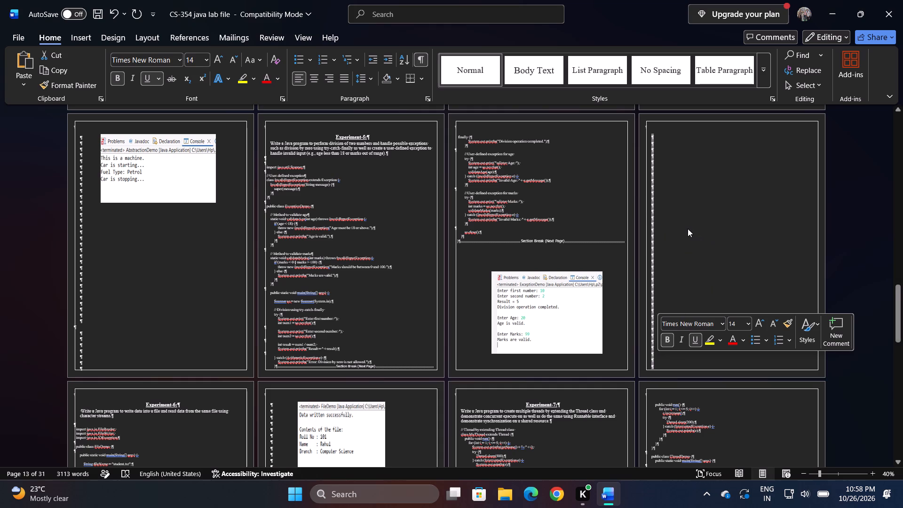
pyautogui.press('Delete')
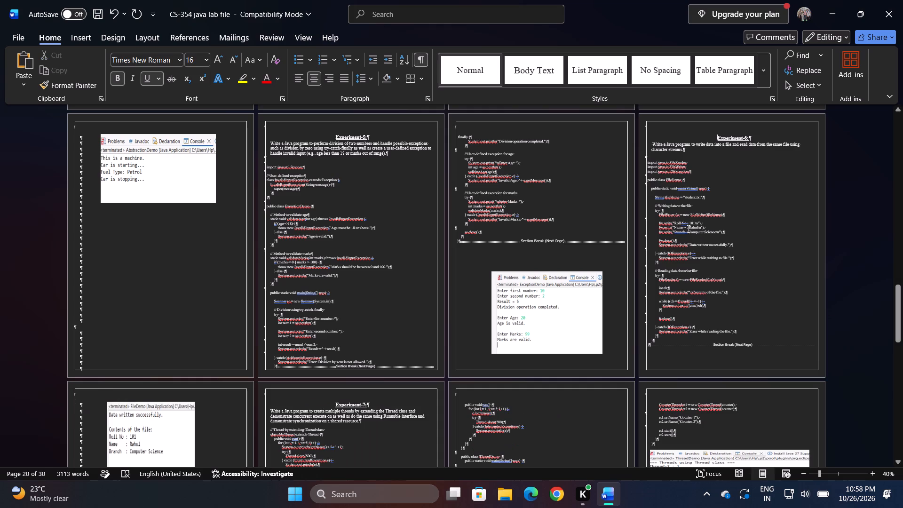
# Examine the pages before Experiment-6, back to the cover page, for remaining blank pages.
pyautogui.click(858, 246)
pyautogui.scroll(16, 858, 246)
pyautogui.scroll(6, 858, 246)
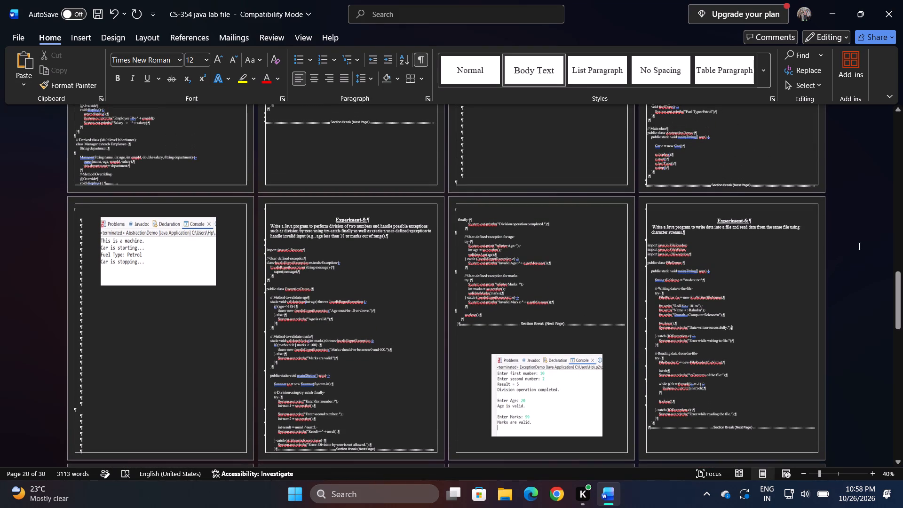
pyautogui.scroll(17, 858, 246)
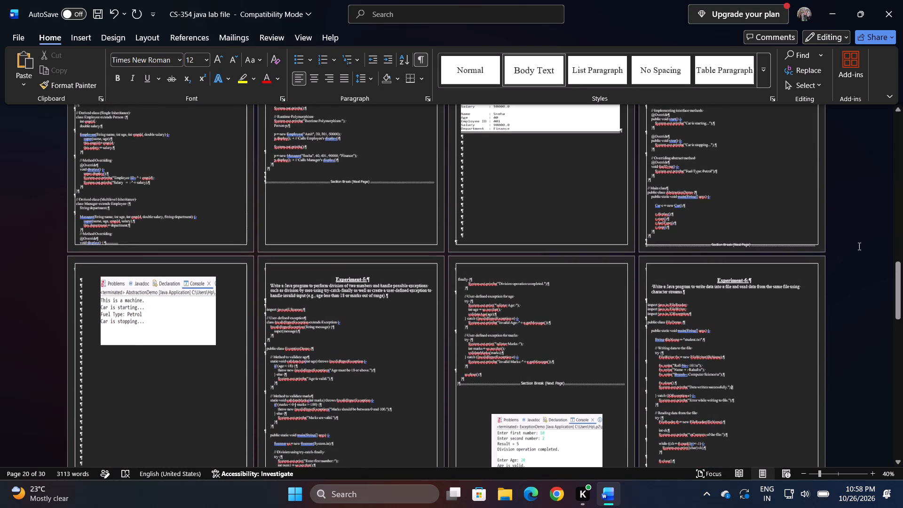
pyautogui.scroll(-2, 858, 246)
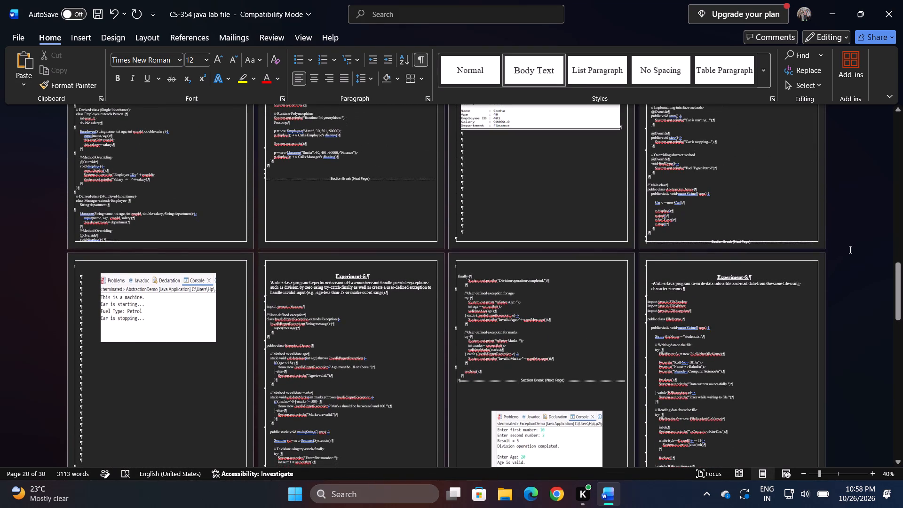
pyautogui.scroll(6, 848, 252)
pyautogui.tripleClick(848, 252)
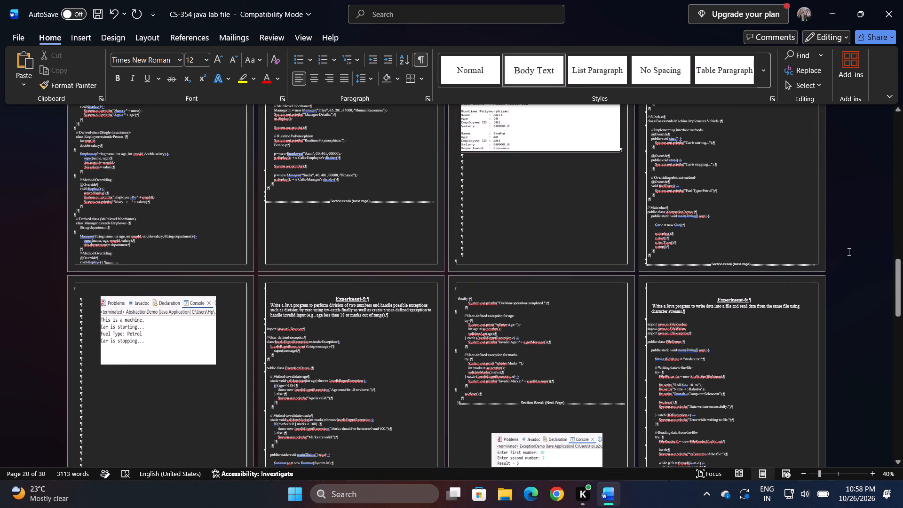
pyautogui.click(875, 164)
pyautogui.scroll(10, 32, 158)
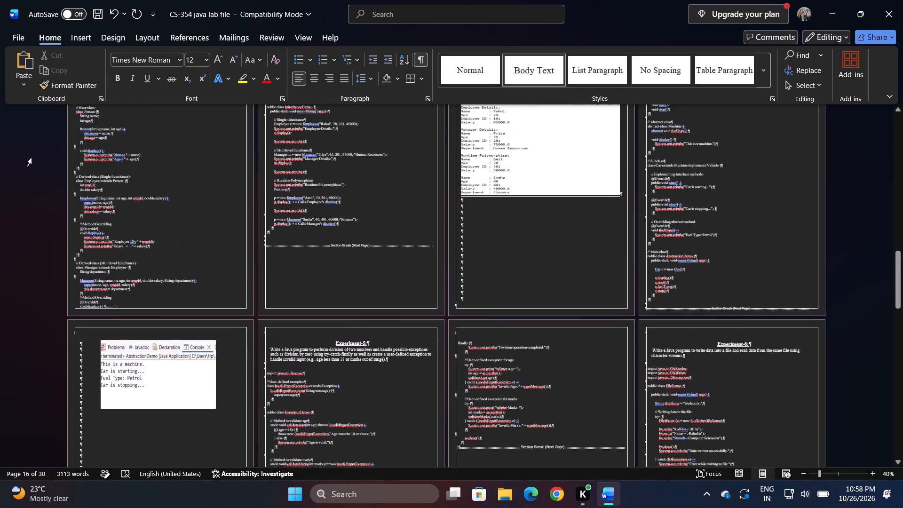
pyautogui.scroll(8, 32, 158)
pyautogui.middleClick(32, 158)
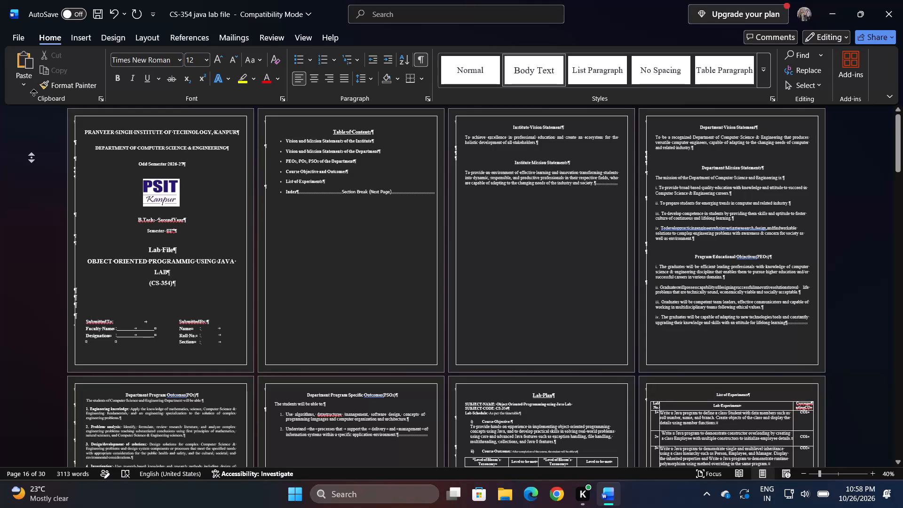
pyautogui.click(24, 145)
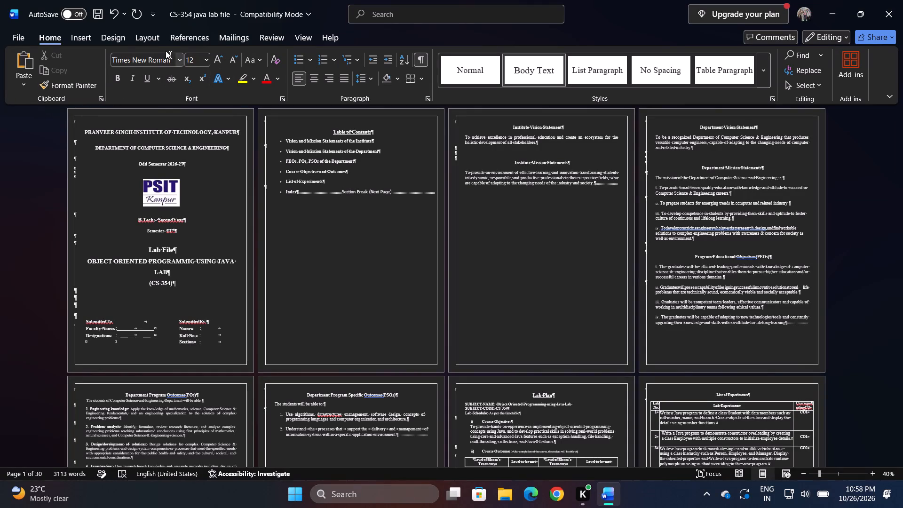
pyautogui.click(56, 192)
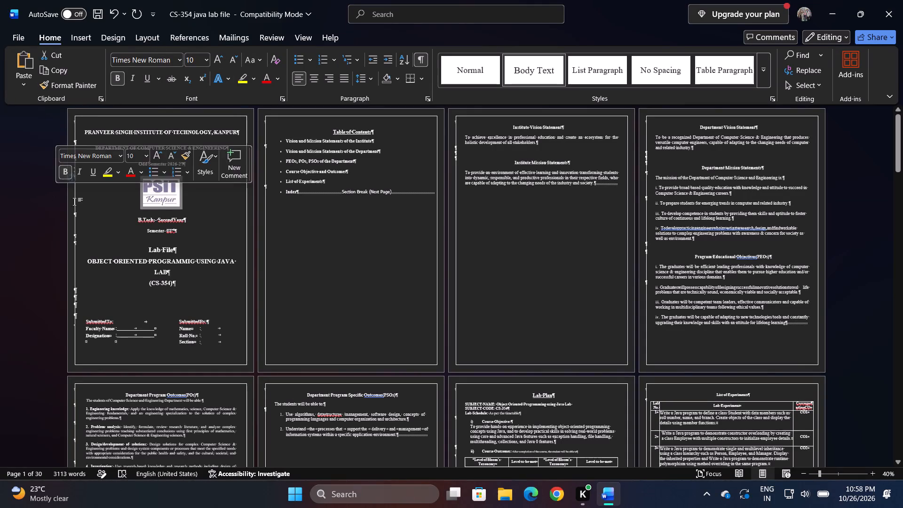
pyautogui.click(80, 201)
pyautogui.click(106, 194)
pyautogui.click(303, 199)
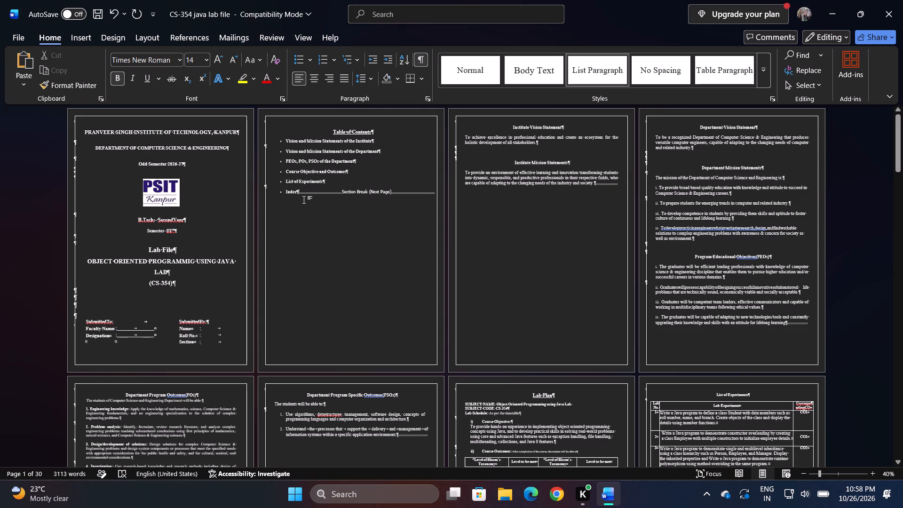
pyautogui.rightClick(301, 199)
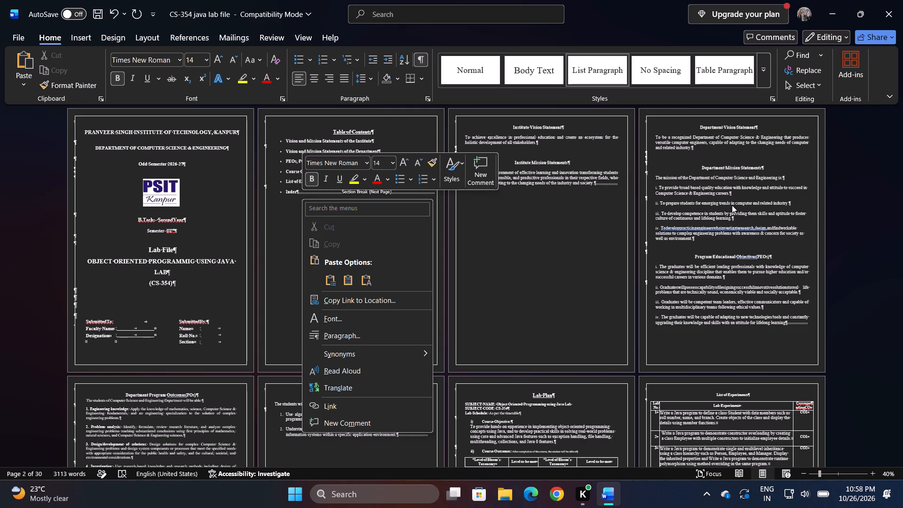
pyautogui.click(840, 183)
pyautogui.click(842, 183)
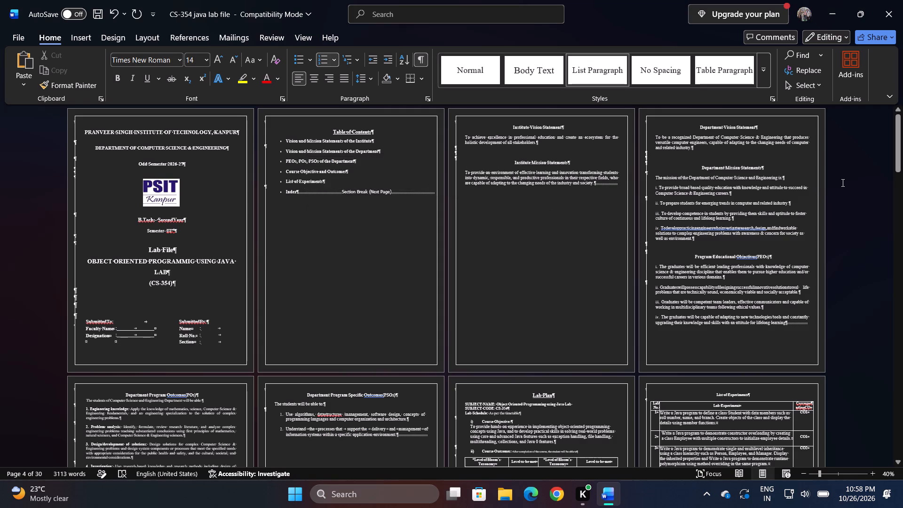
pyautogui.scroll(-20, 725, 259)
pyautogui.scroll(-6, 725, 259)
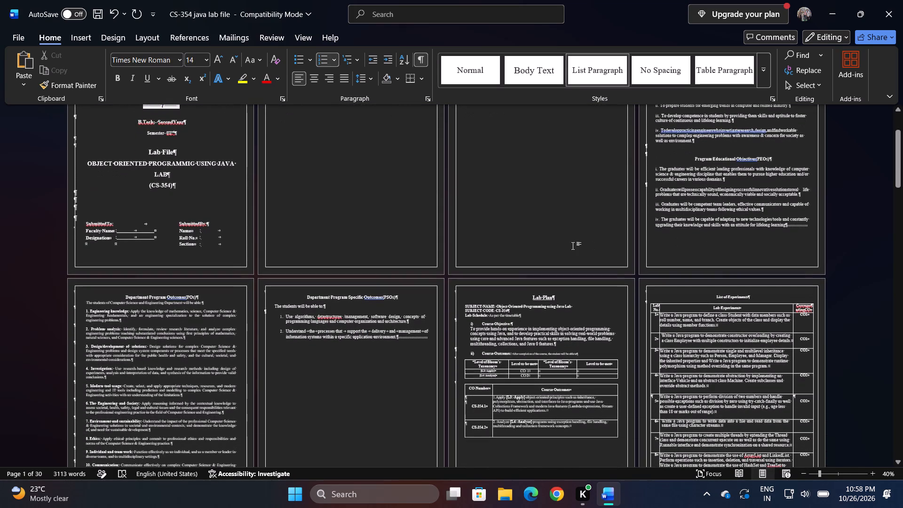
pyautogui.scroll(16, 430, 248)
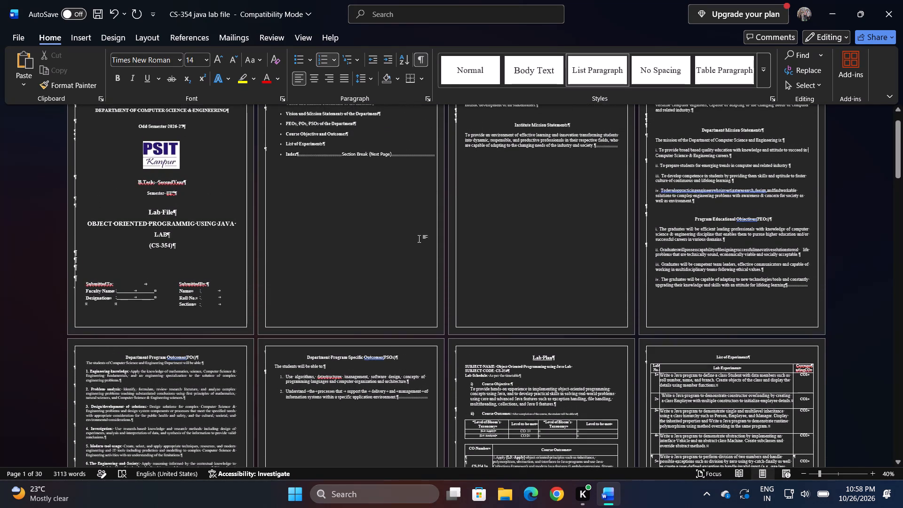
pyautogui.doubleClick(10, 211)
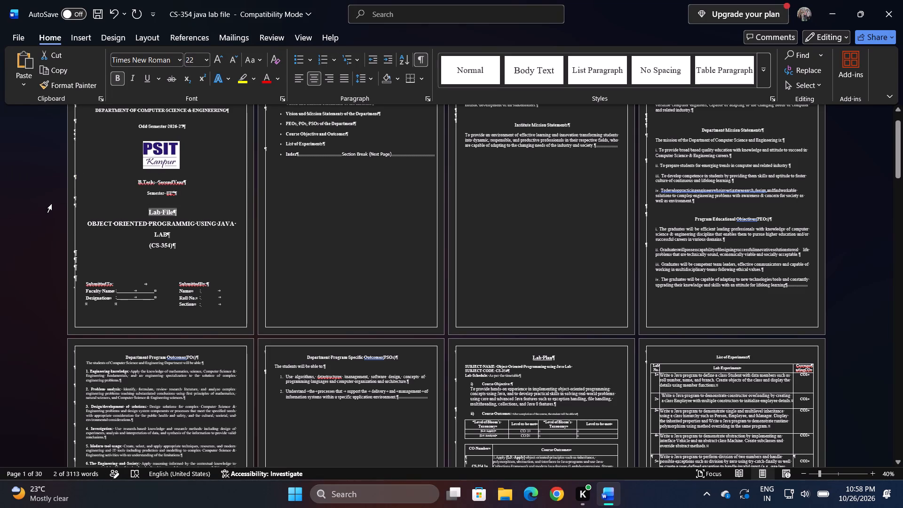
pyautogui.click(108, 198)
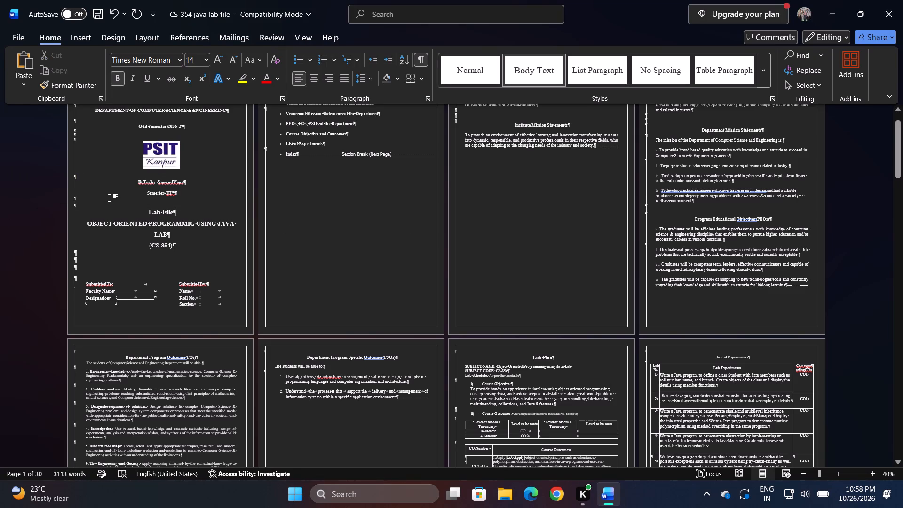
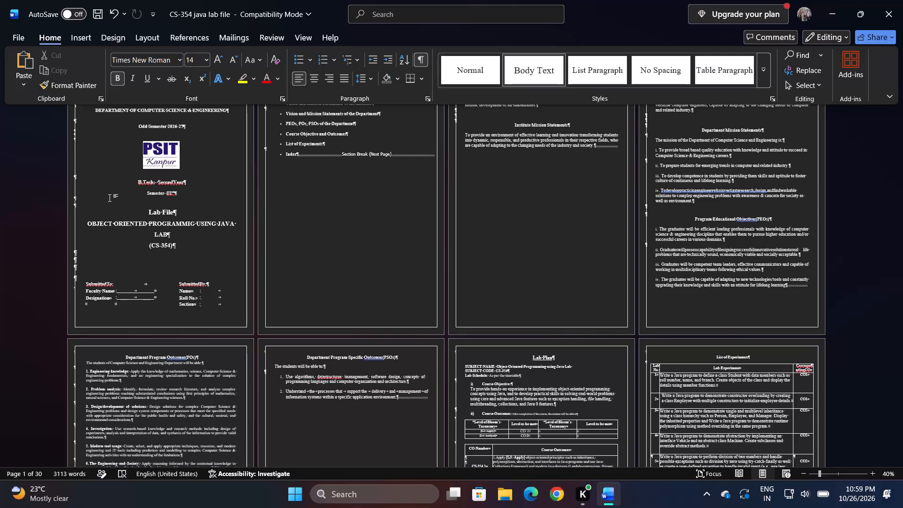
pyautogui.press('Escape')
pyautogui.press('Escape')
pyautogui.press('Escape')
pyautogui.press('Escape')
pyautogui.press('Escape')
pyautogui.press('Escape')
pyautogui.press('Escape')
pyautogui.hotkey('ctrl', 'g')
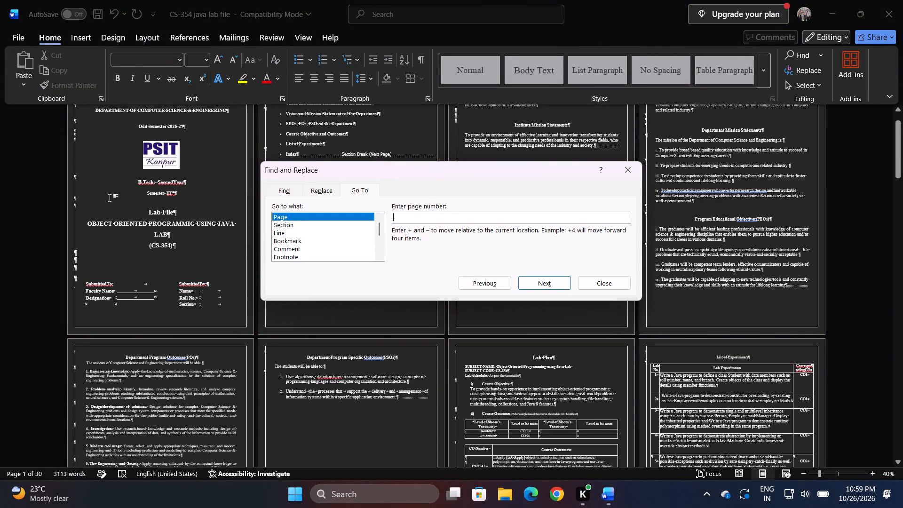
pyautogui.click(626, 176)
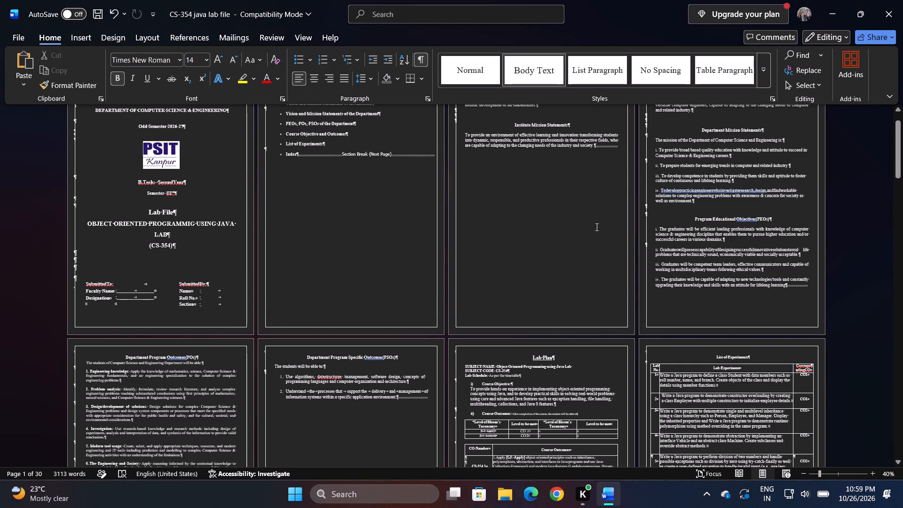
# Hide the paragraph marks and other formatting symbols throughout the document.
pyautogui.hotkey('ctrl', 'shift', '8')
# Examine the whole document at a readable zoom, from the cover page to Experiment-10's output on the last page.
pyautogui.scroll(6, 612, 292)
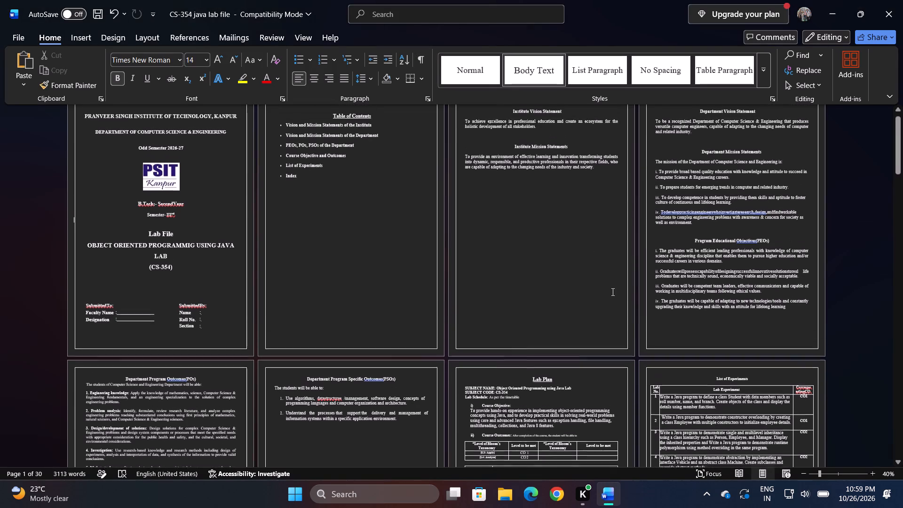
pyautogui.scroll(7, 612, 292)
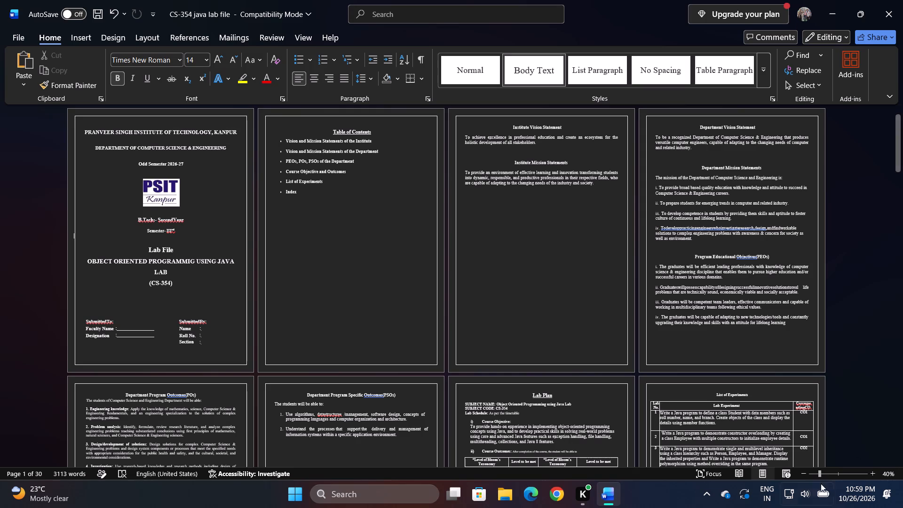
pyautogui.click(837, 469)
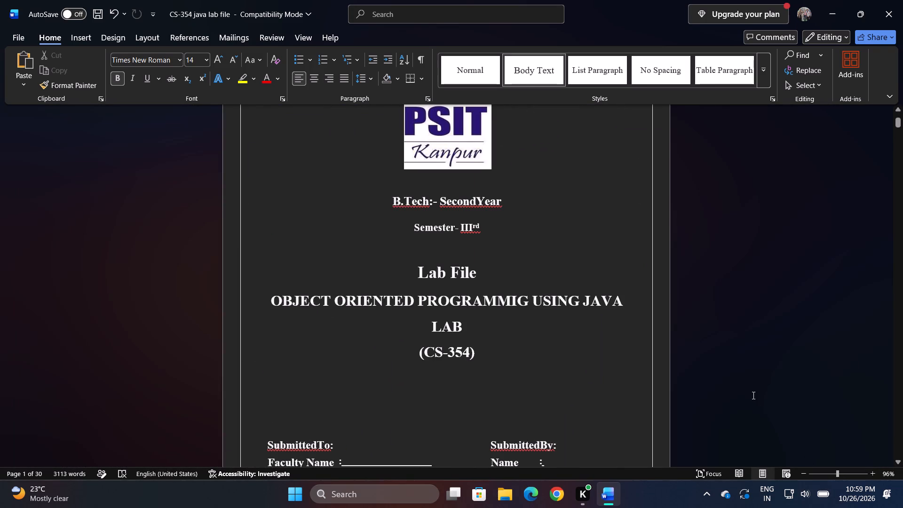
pyautogui.scroll(20, 752, 394)
pyautogui.scroll(1, 752, 394)
pyautogui.scroll(-6, 752, 372)
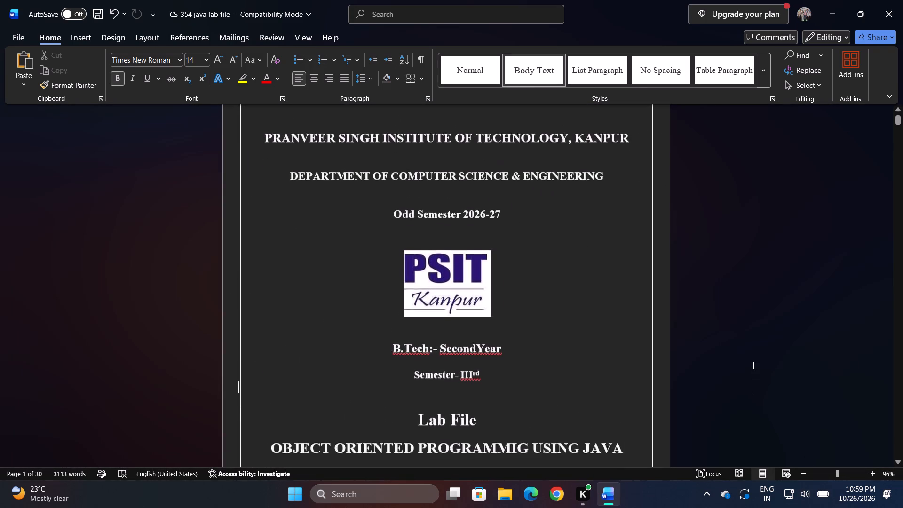
pyautogui.scroll(-20, 752, 365)
pyautogui.scroll(-14, 752, 365)
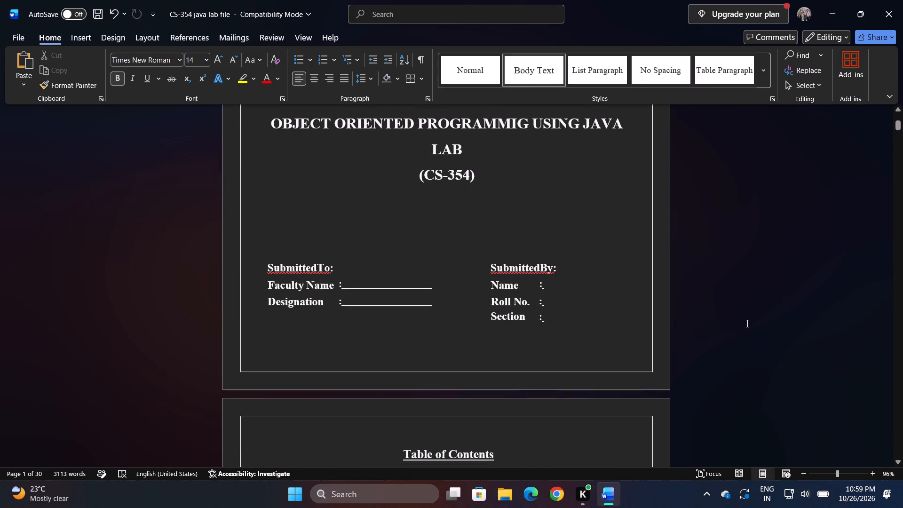
pyautogui.middleClick(746, 323)
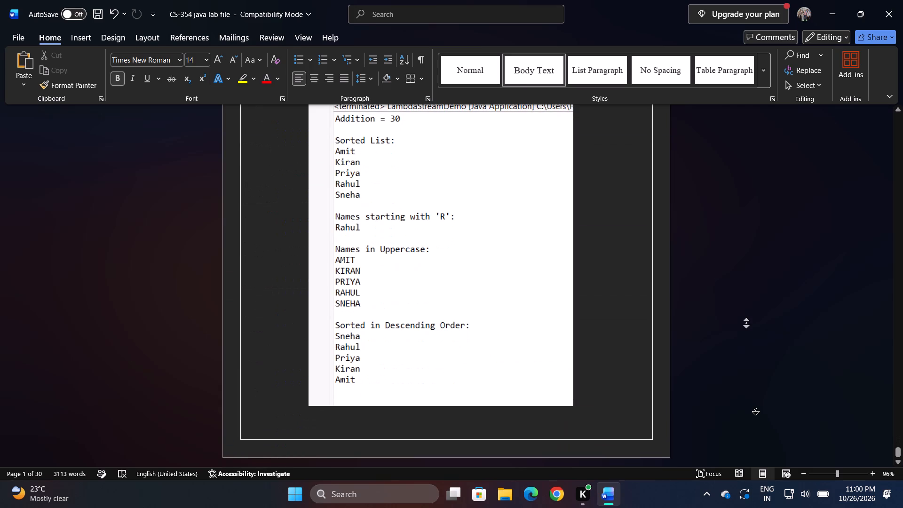
pyautogui.middleClick(756, 388)
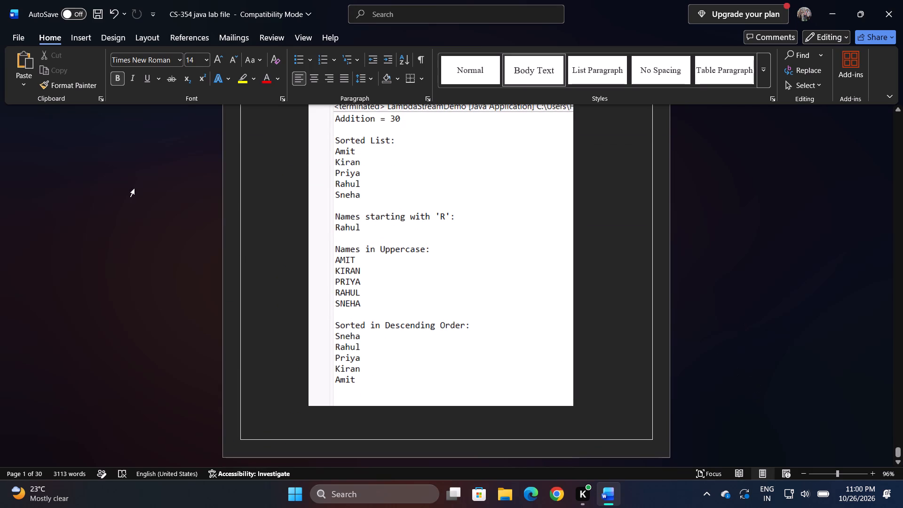
# Save the lab file.
pyautogui.click(105, 16)
pyautogui.click(97, 16)
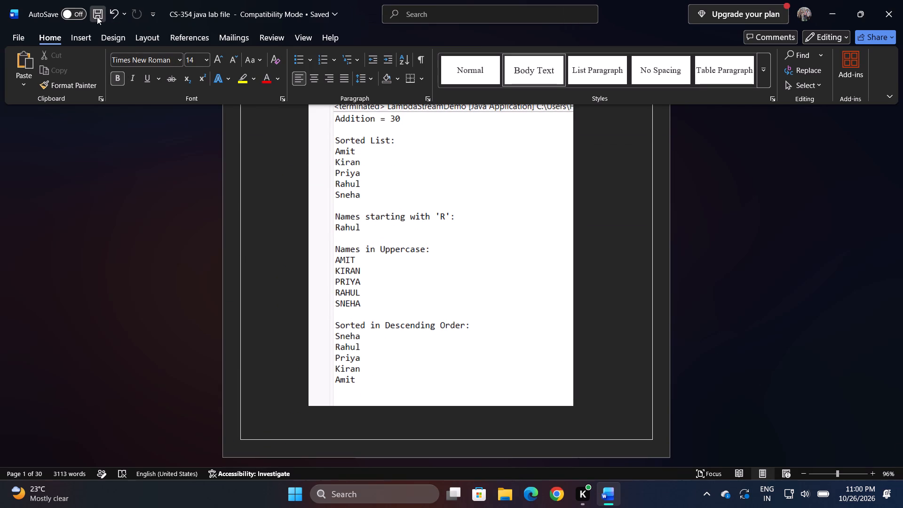
# Upload a copy of the lab file to the personal OneDrive.
pyautogui.click(336, 15)
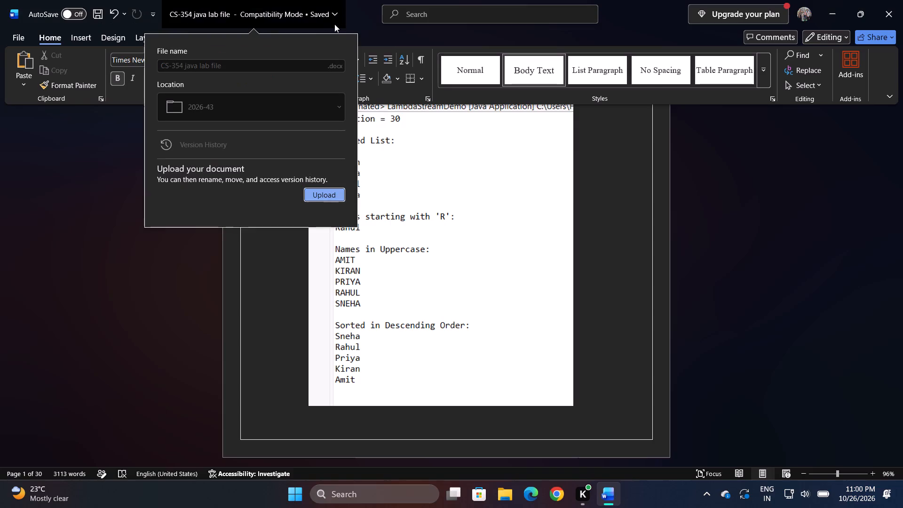
pyautogui.click(319, 196)
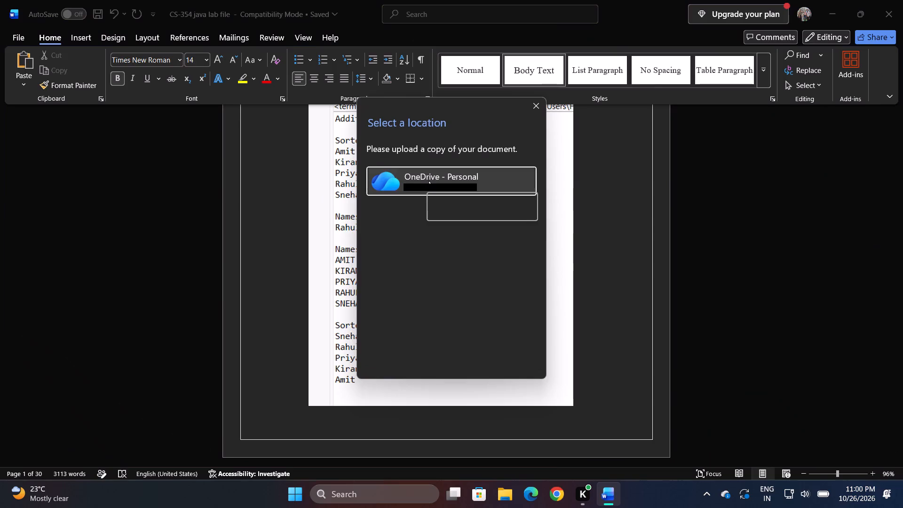
pyautogui.click(428, 181)
pyautogui.click(428, 181)
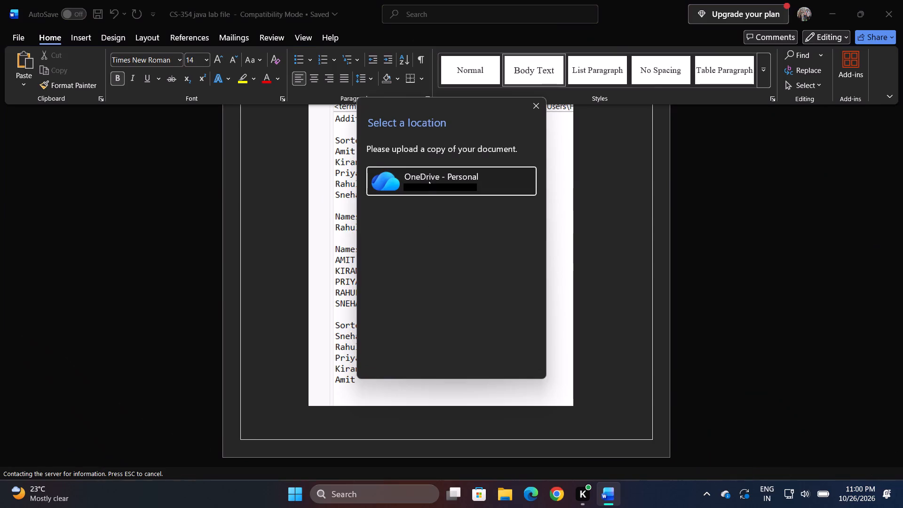
pyautogui.tripleClick(428, 181)
pyautogui.click(428, 181)
pyautogui.rightClick(428, 181)
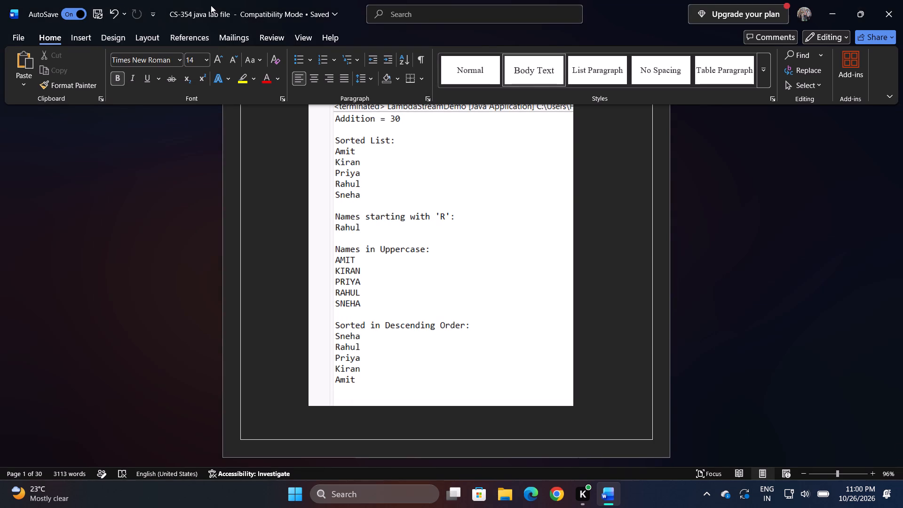
# Save the uploaded copy of the lab file.
pyautogui.click(127, 16)
pyautogui.click(127, 16)
pyautogui.click(95, 8)
pyautogui.hotkey('ctrl', 's')
pyautogui.hotkey('ctrl', 's')
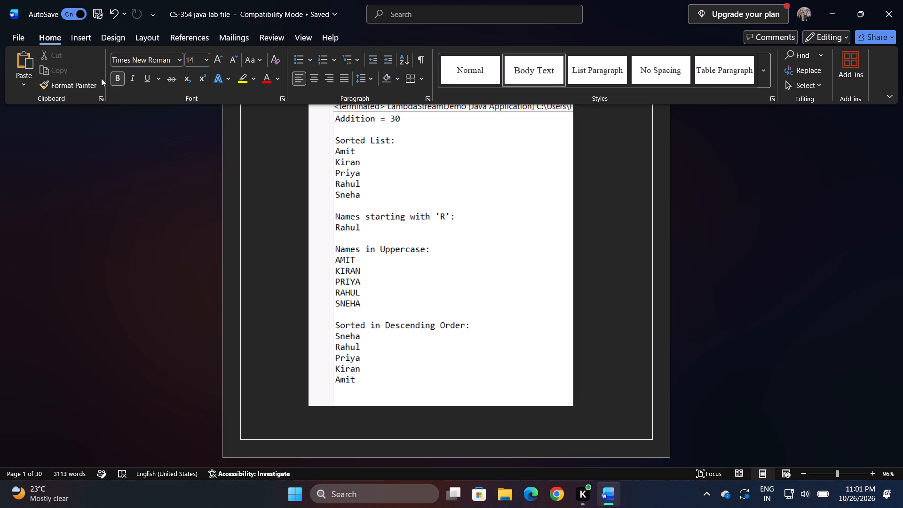
pyautogui.hotkey('ctrl', 's')
pyautogui.hotkey('ctrl', 's')
pyautogui.hotkey('ctrl', 's')
pyautogui.hotkey('ctrl', 's')
pyautogui.hotkey('ctrl', 's')
pyautogui.hotkey('ctrl', 's')
pyautogui.hotkey('ctrl', 's')
# Open the recent file CS-354 java lab file from File Explorer and minimize the Explorer window.
pyautogui.scroll(11, 704, 208)
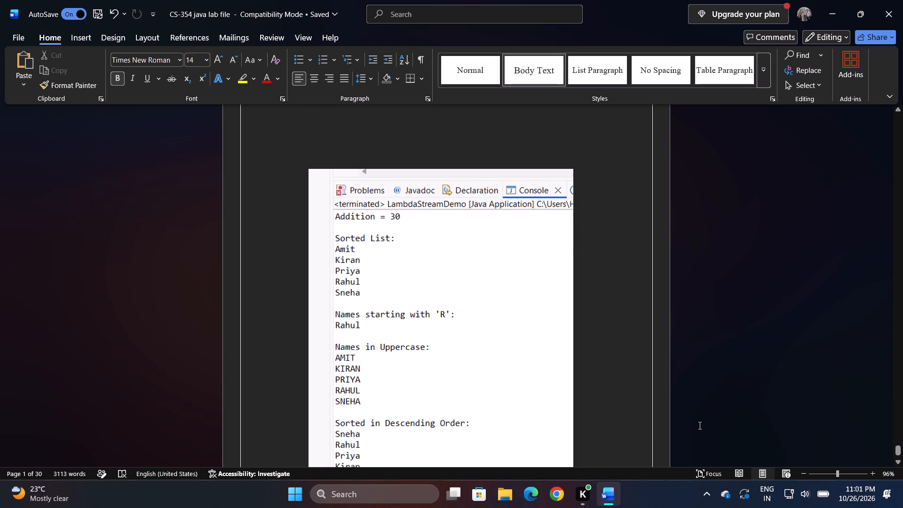
pyautogui.click(504, 497)
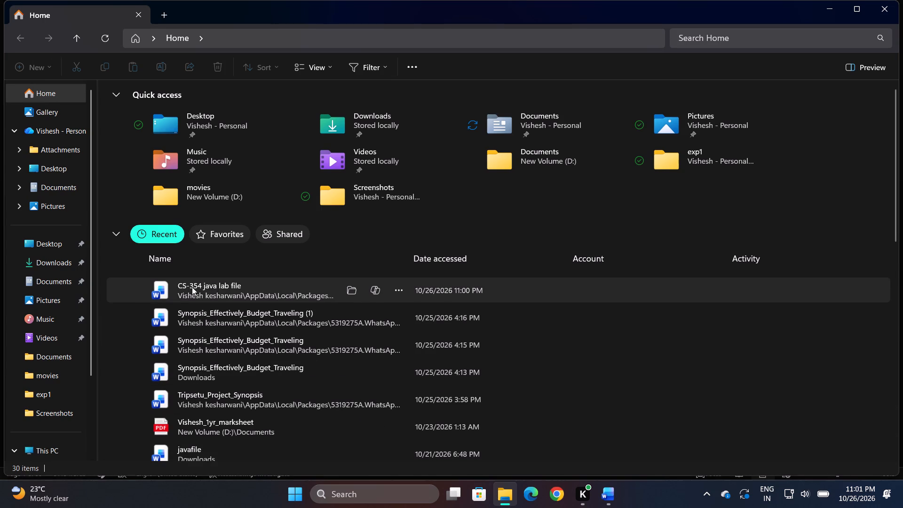
pyautogui.tripleClick(304, 294)
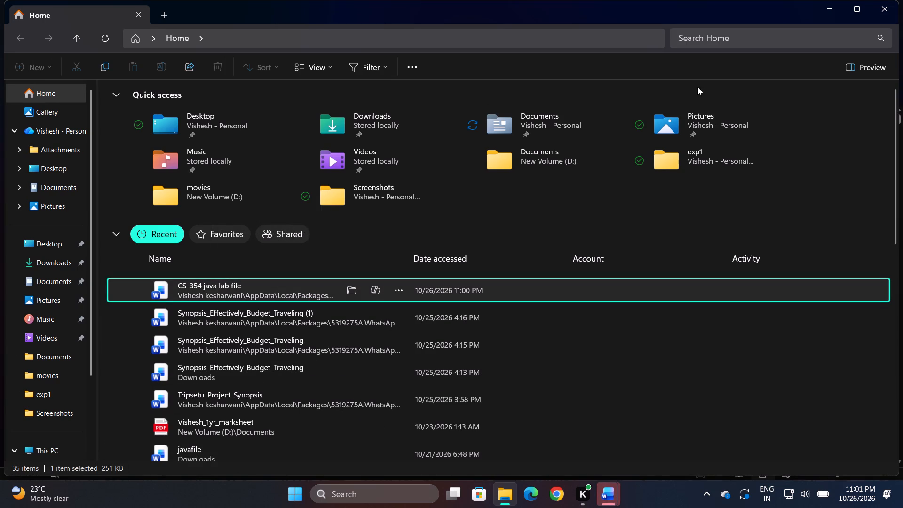
pyautogui.click(832, 14)
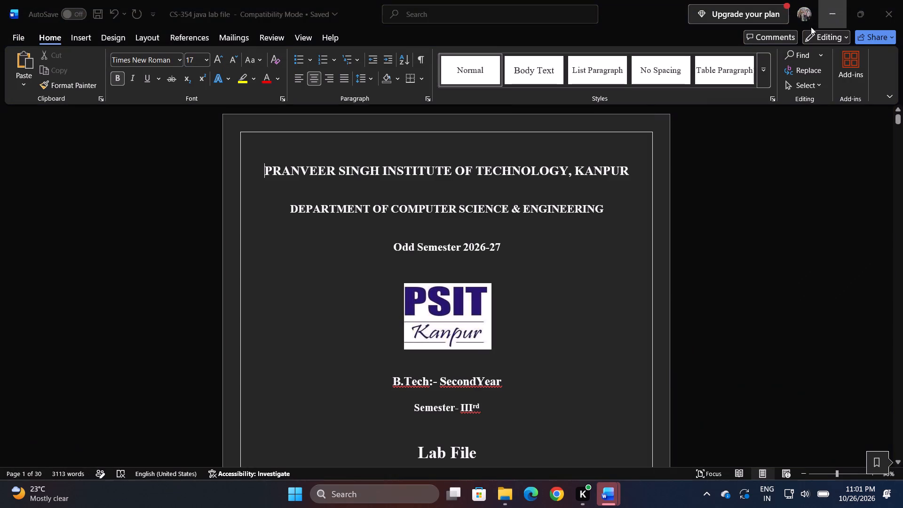
# Examine the reopened lab file from its cover page through Experiment-1 to Experiment-10's output, checking layout and formatting.
pyautogui.scroll(-20, 684, 214)
pyautogui.scroll(-16, 684, 214)
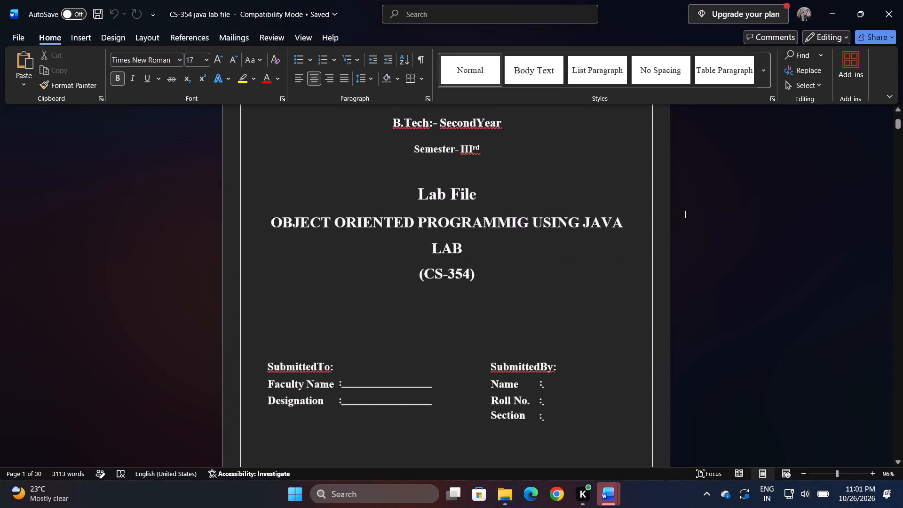
pyautogui.scroll(-20, 684, 214)
pyautogui.scroll(-15, 684, 214)
pyautogui.middleClick(719, 214)
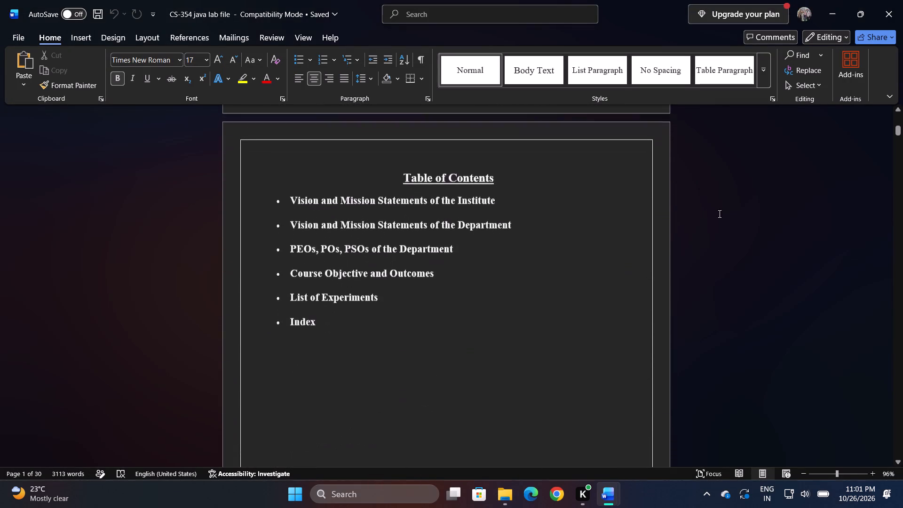
pyautogui.middleClick(737, 270)
pyautogui.scroll(-16, 737, 270)
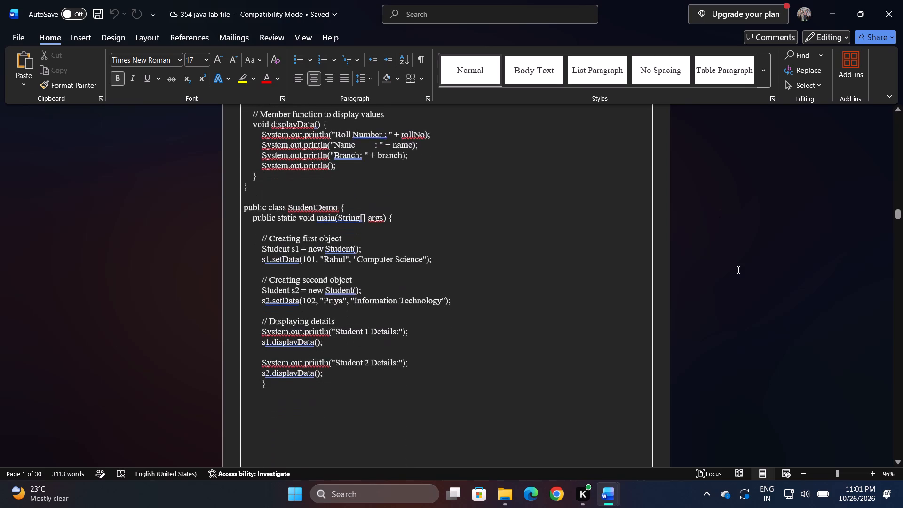
pyautogui.scroll(-3, 737, 270)
pyautogui.scroll(20, 746, 271)
pyautogui.scroll(11, 746, 271)
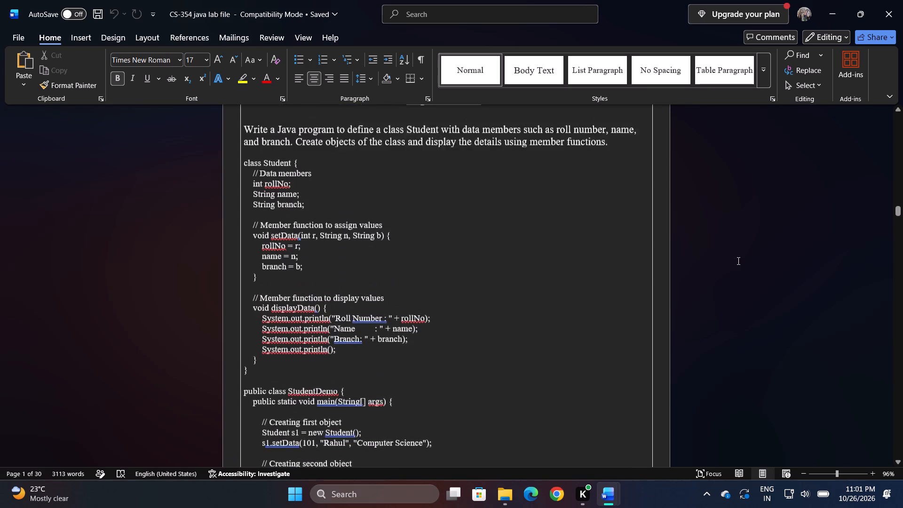
pyautogui.scroll(5, 737, 261)
pyautogui.click(467, 177)
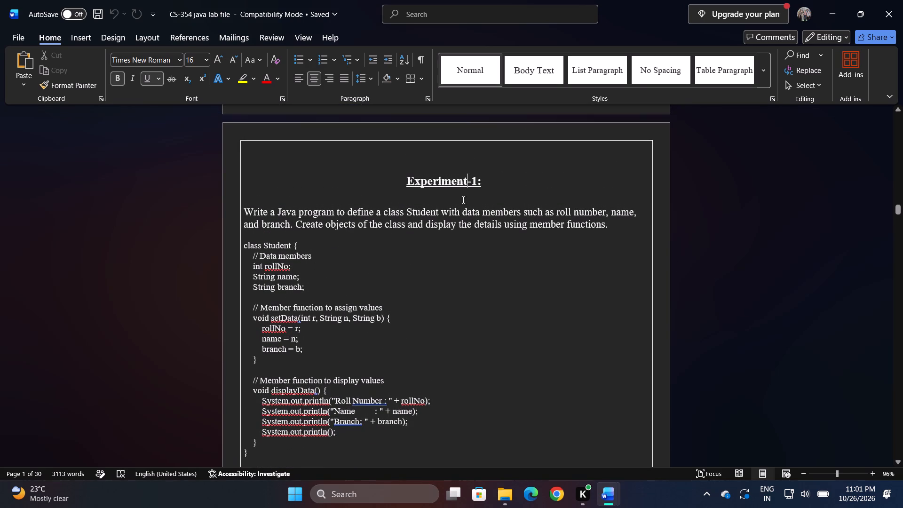
pyautogui.click(462, 229)
pyautogui.click(325, 305)
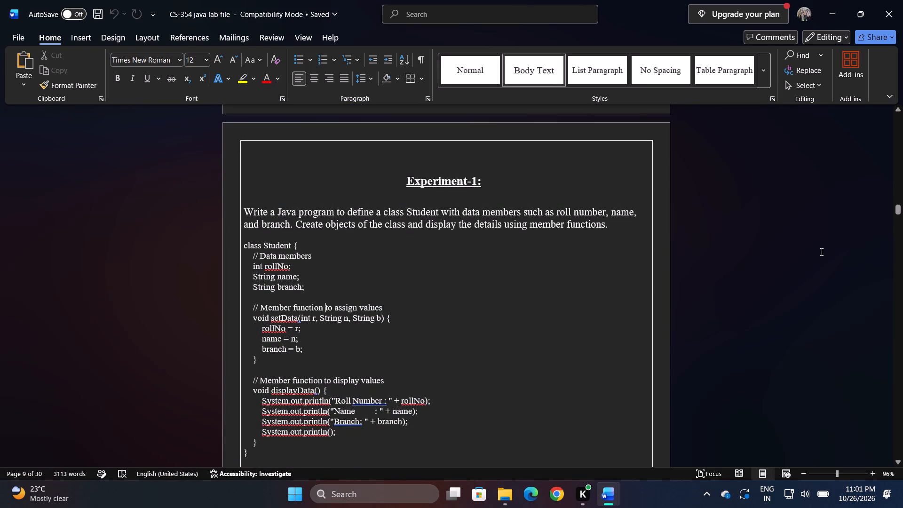
pyautogui.moveTo(855, 253); pyautogui.dragTo(855, 257, button='middle')
pyautogui.middleClick(786, 265)
pyautogui.scroll(-1, 785, 266)
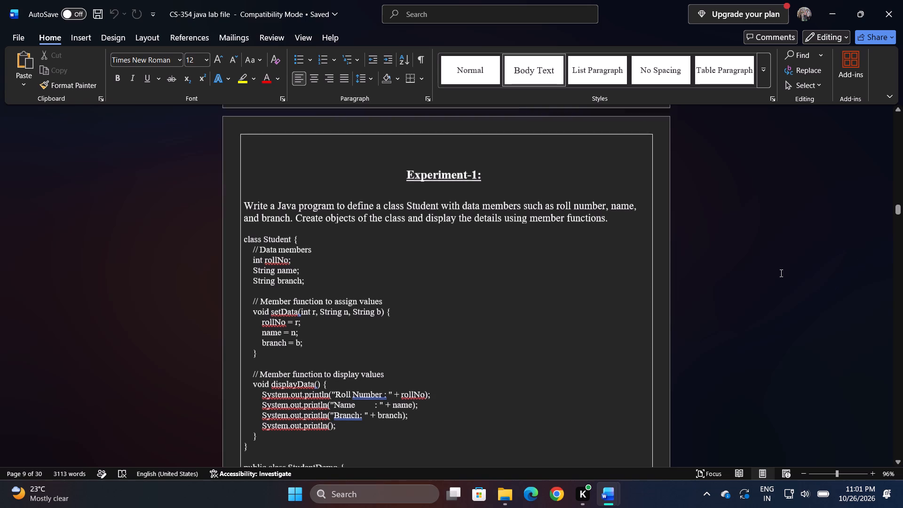
pyautogui.scroll(-1, 753, 326)
pyautogui.scroll(-2, 760, 410)
pyautogui.middleClick(608, 341)
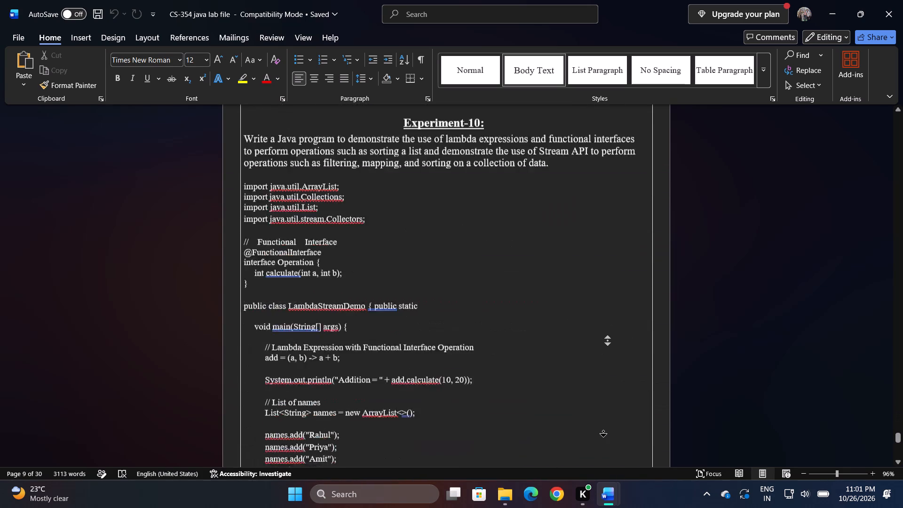
pyautogui.click(632, 388)
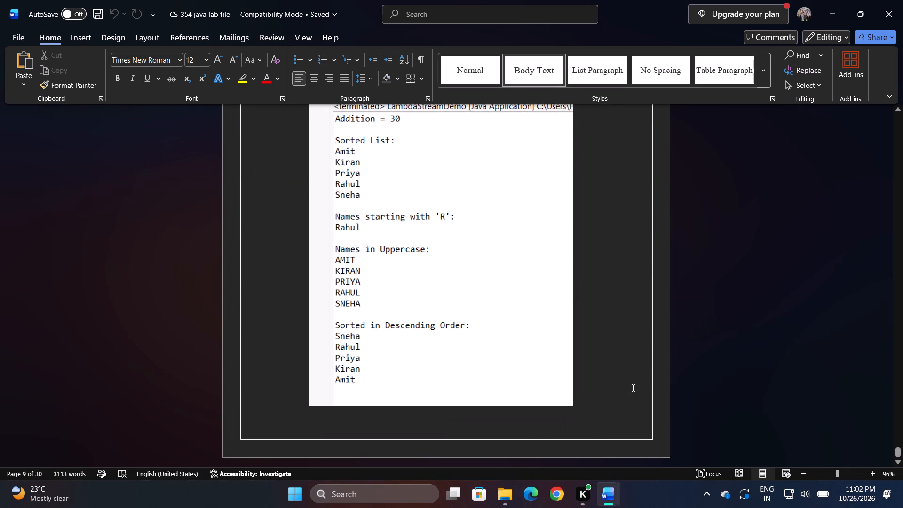
# Examine Experiment-10 in the reopened lab file from its console output back through the code to its heading, checking the formatting.
pyautogui.scroll(20, 671, 366)
pyautogui.scroll(9, 671, 366)
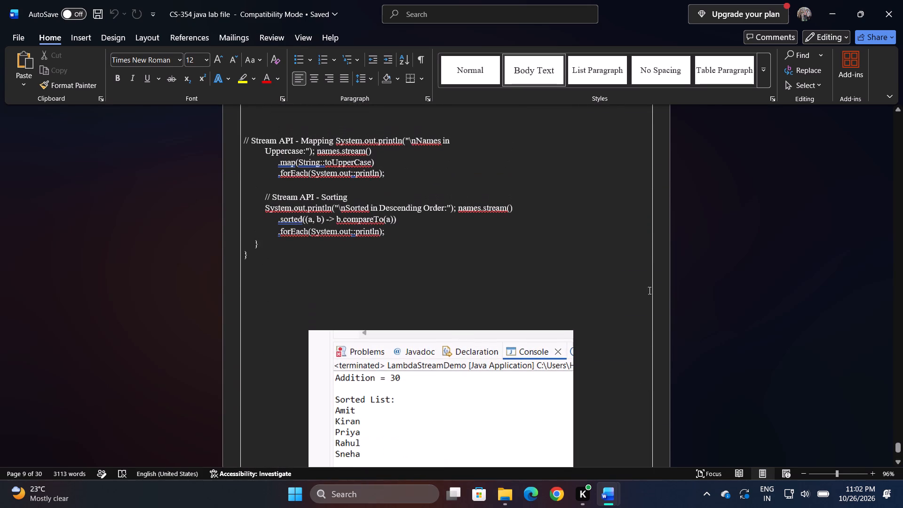
pyautogui.click(386, 214)
pyautogui.scroll(16, 386, 214)
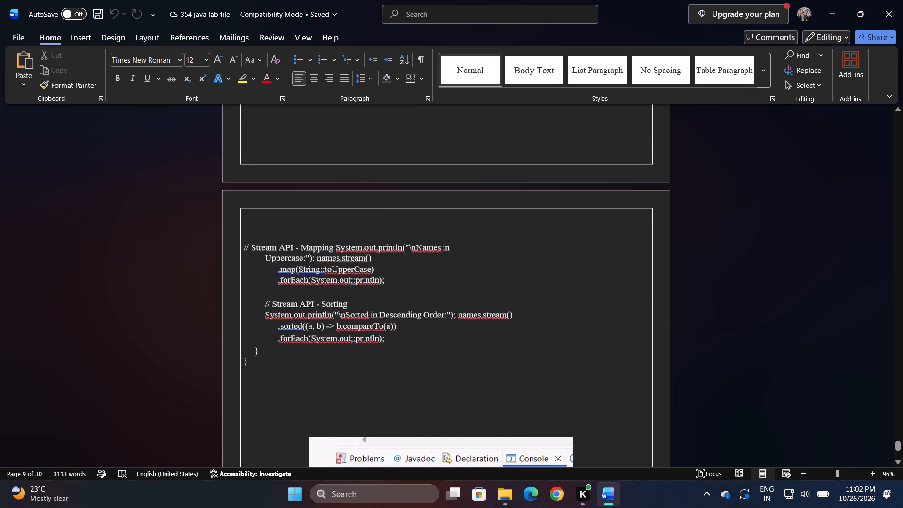
pyautogui.scroll(20, 386, 214)
pyautogui.scroll(20, 386, 214)
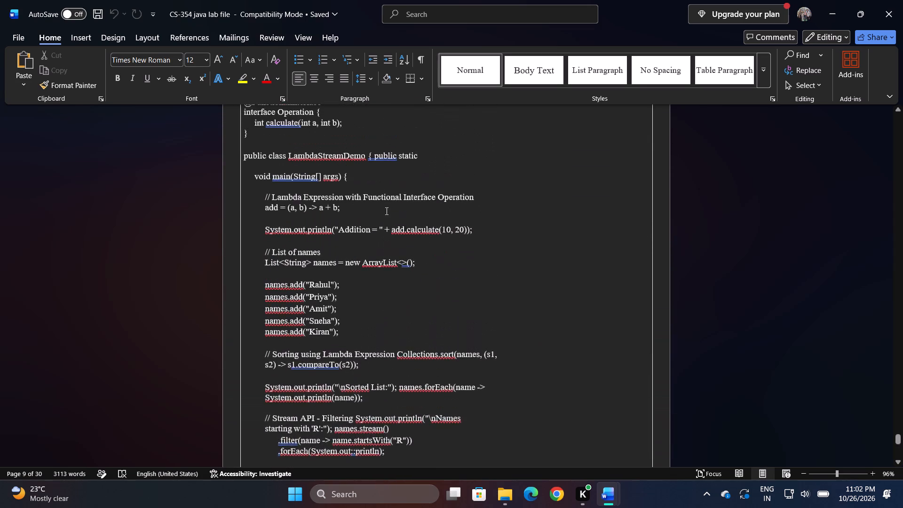
pyautogui.scroll(17, 386, 211)
pyautogui.click(386, 181)
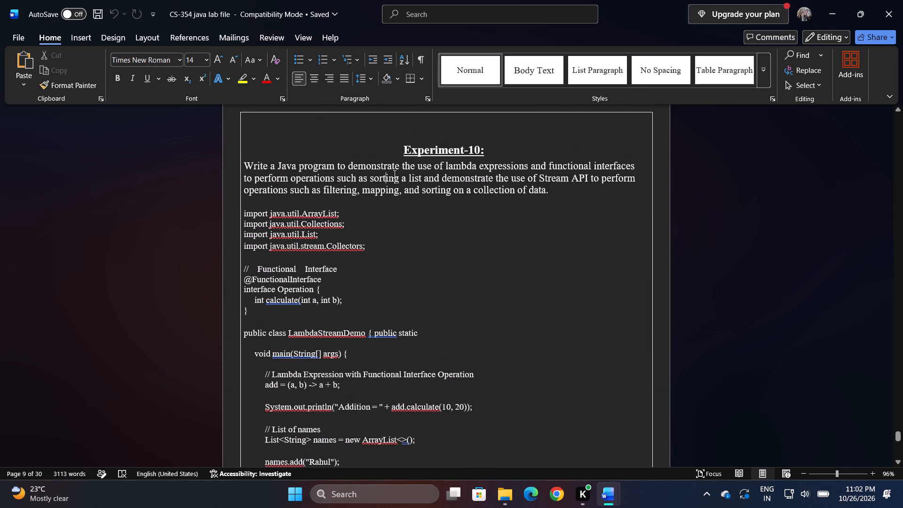
pyautogui.click(424, 151)
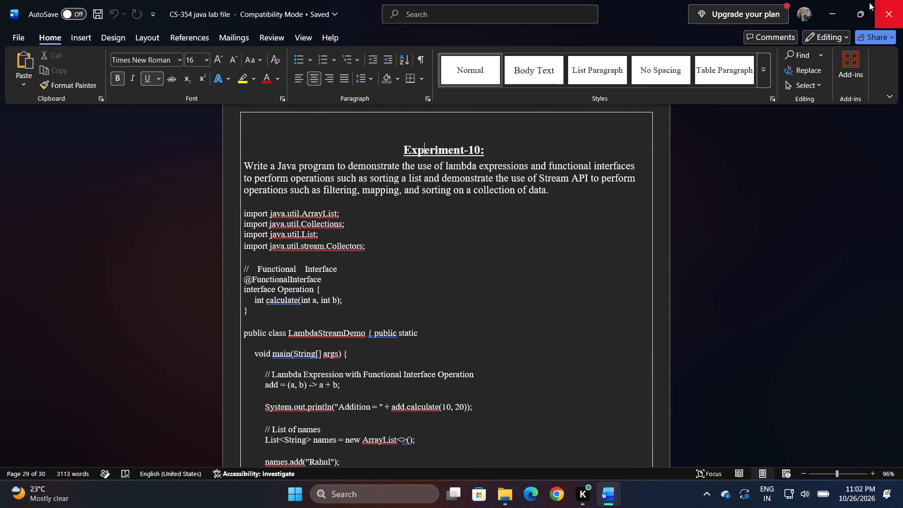